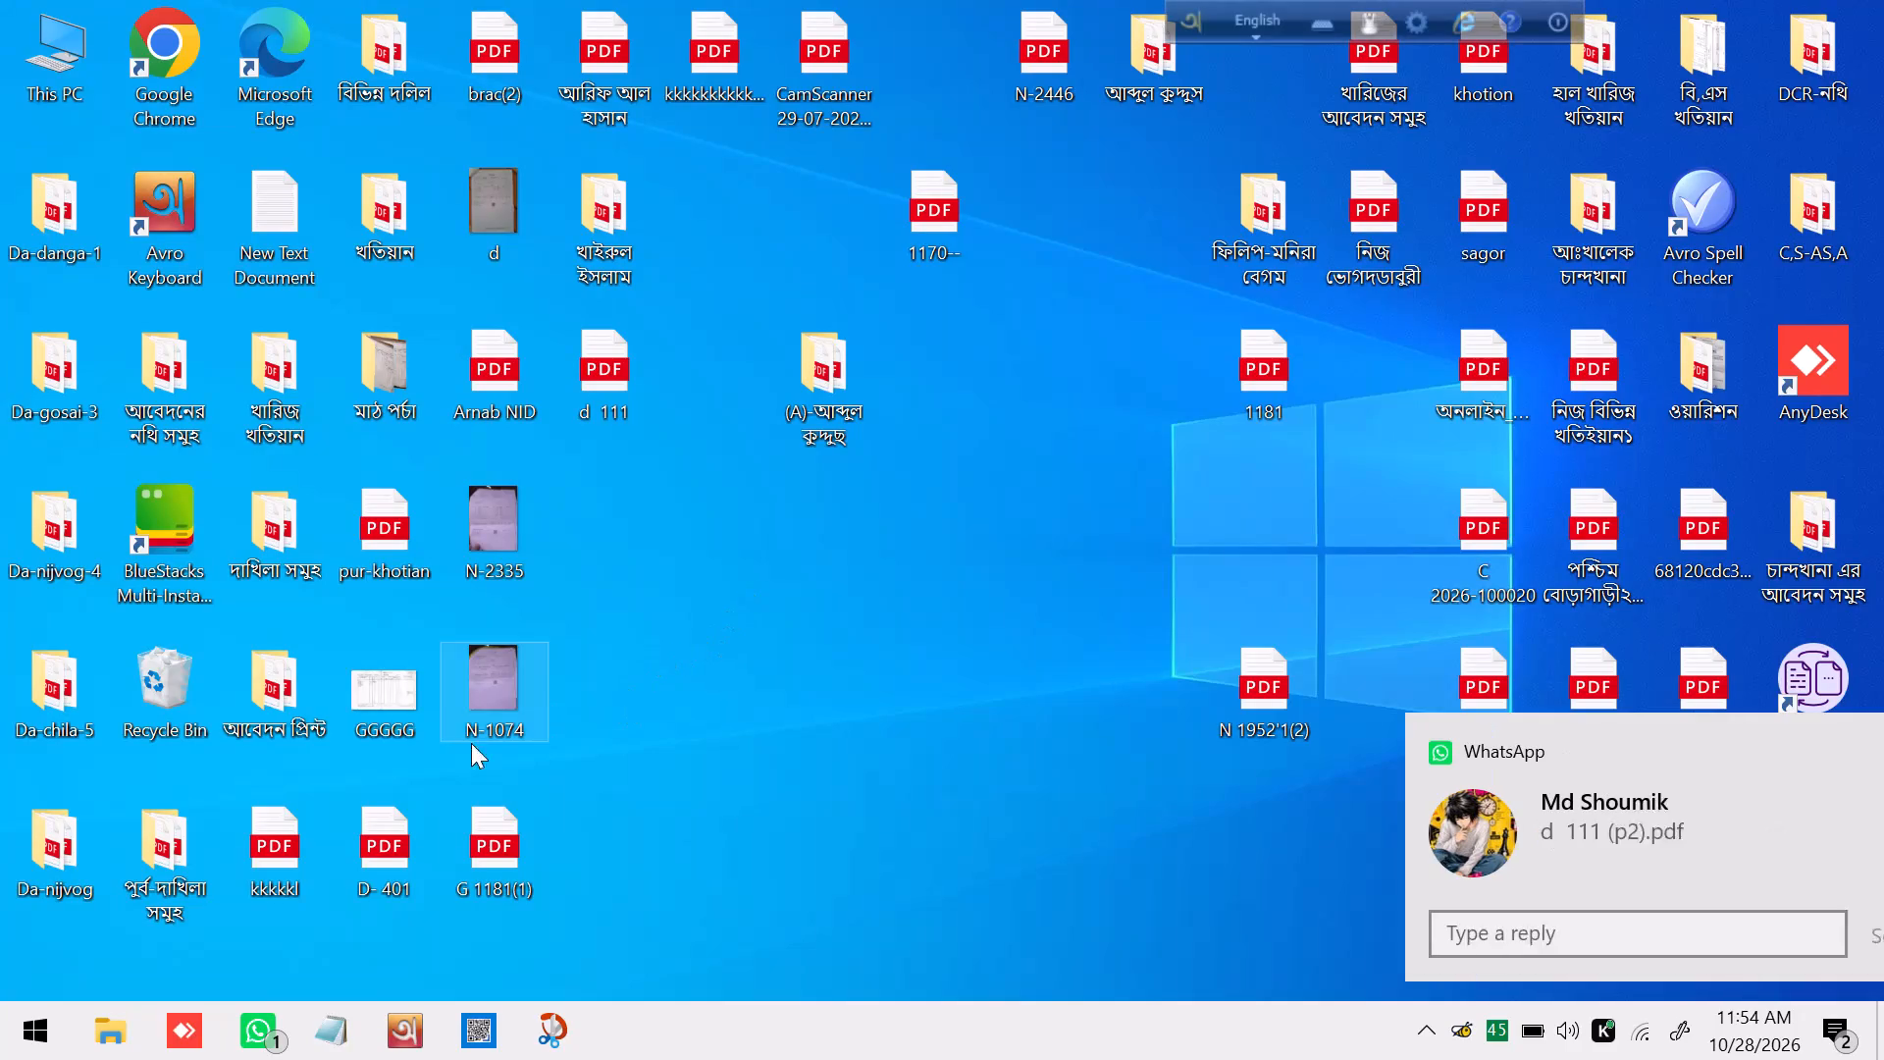
Open WhatsApp to access the newly received file "d 111 (p2).pdf".
left_click(250, 1031)
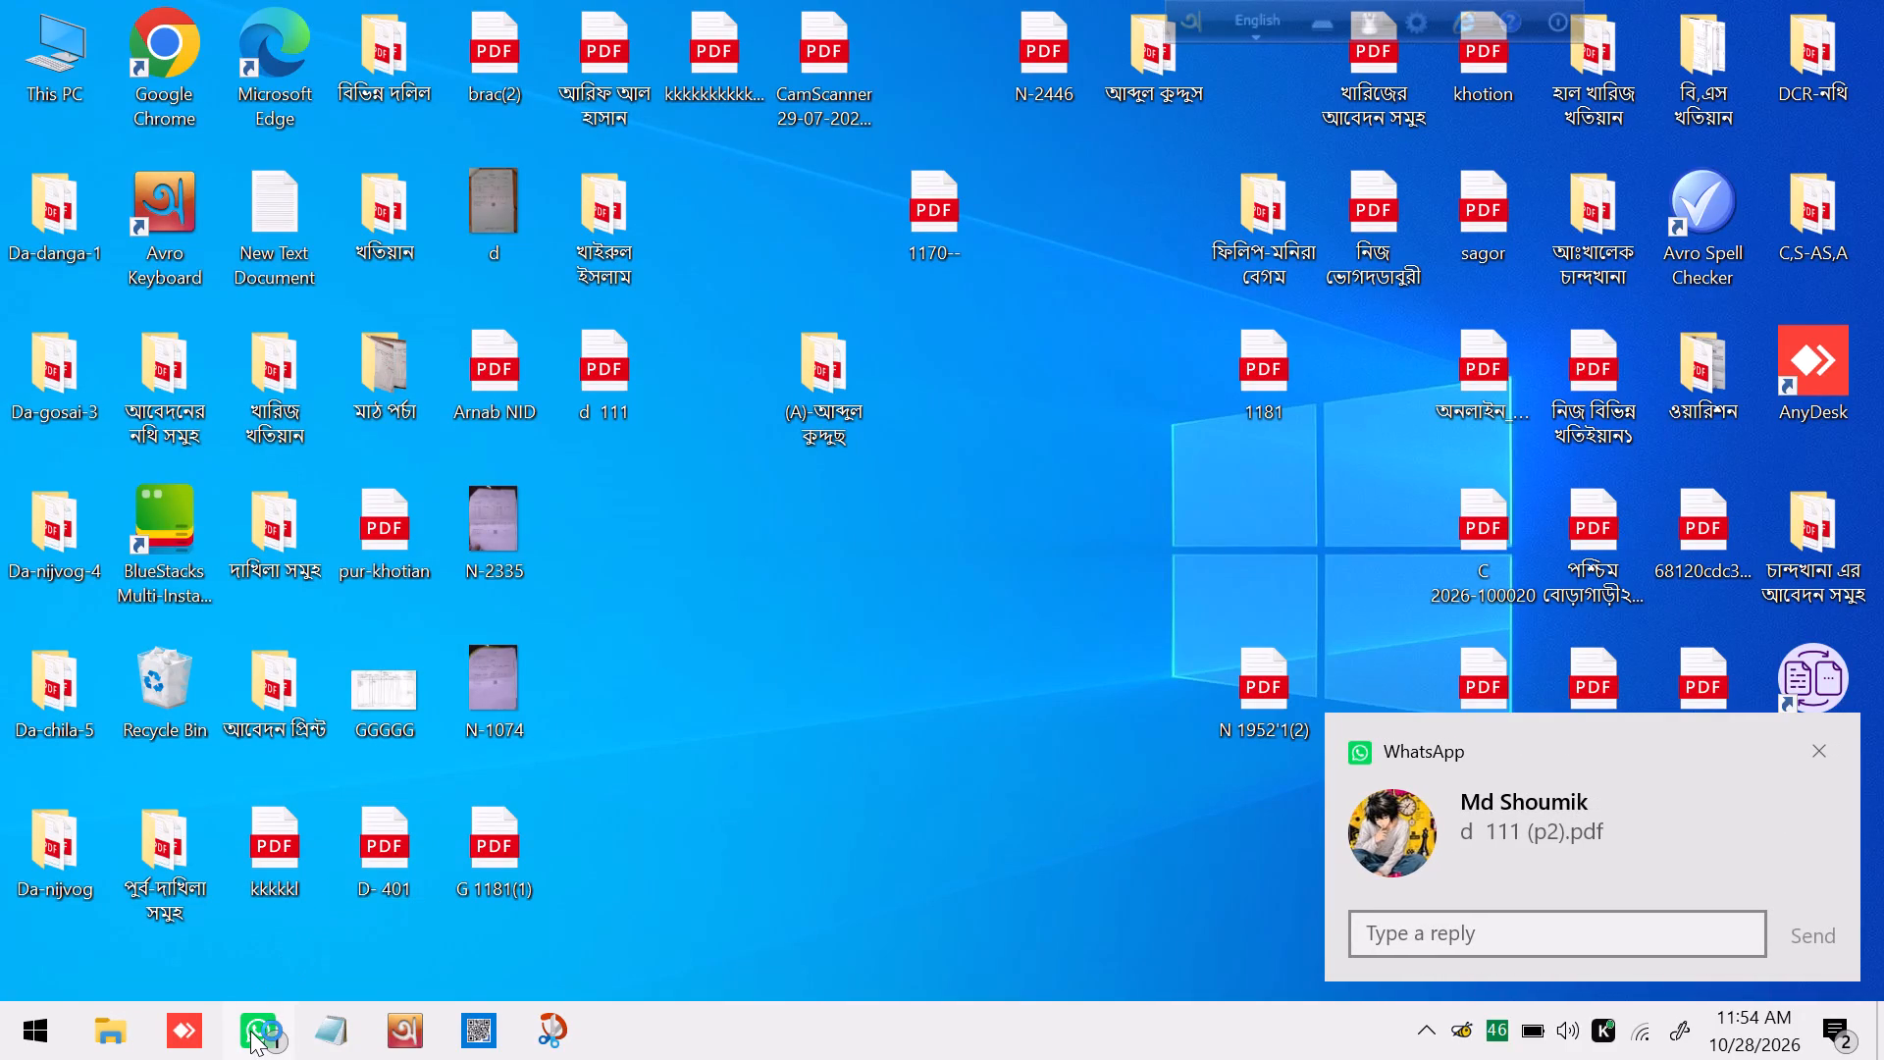
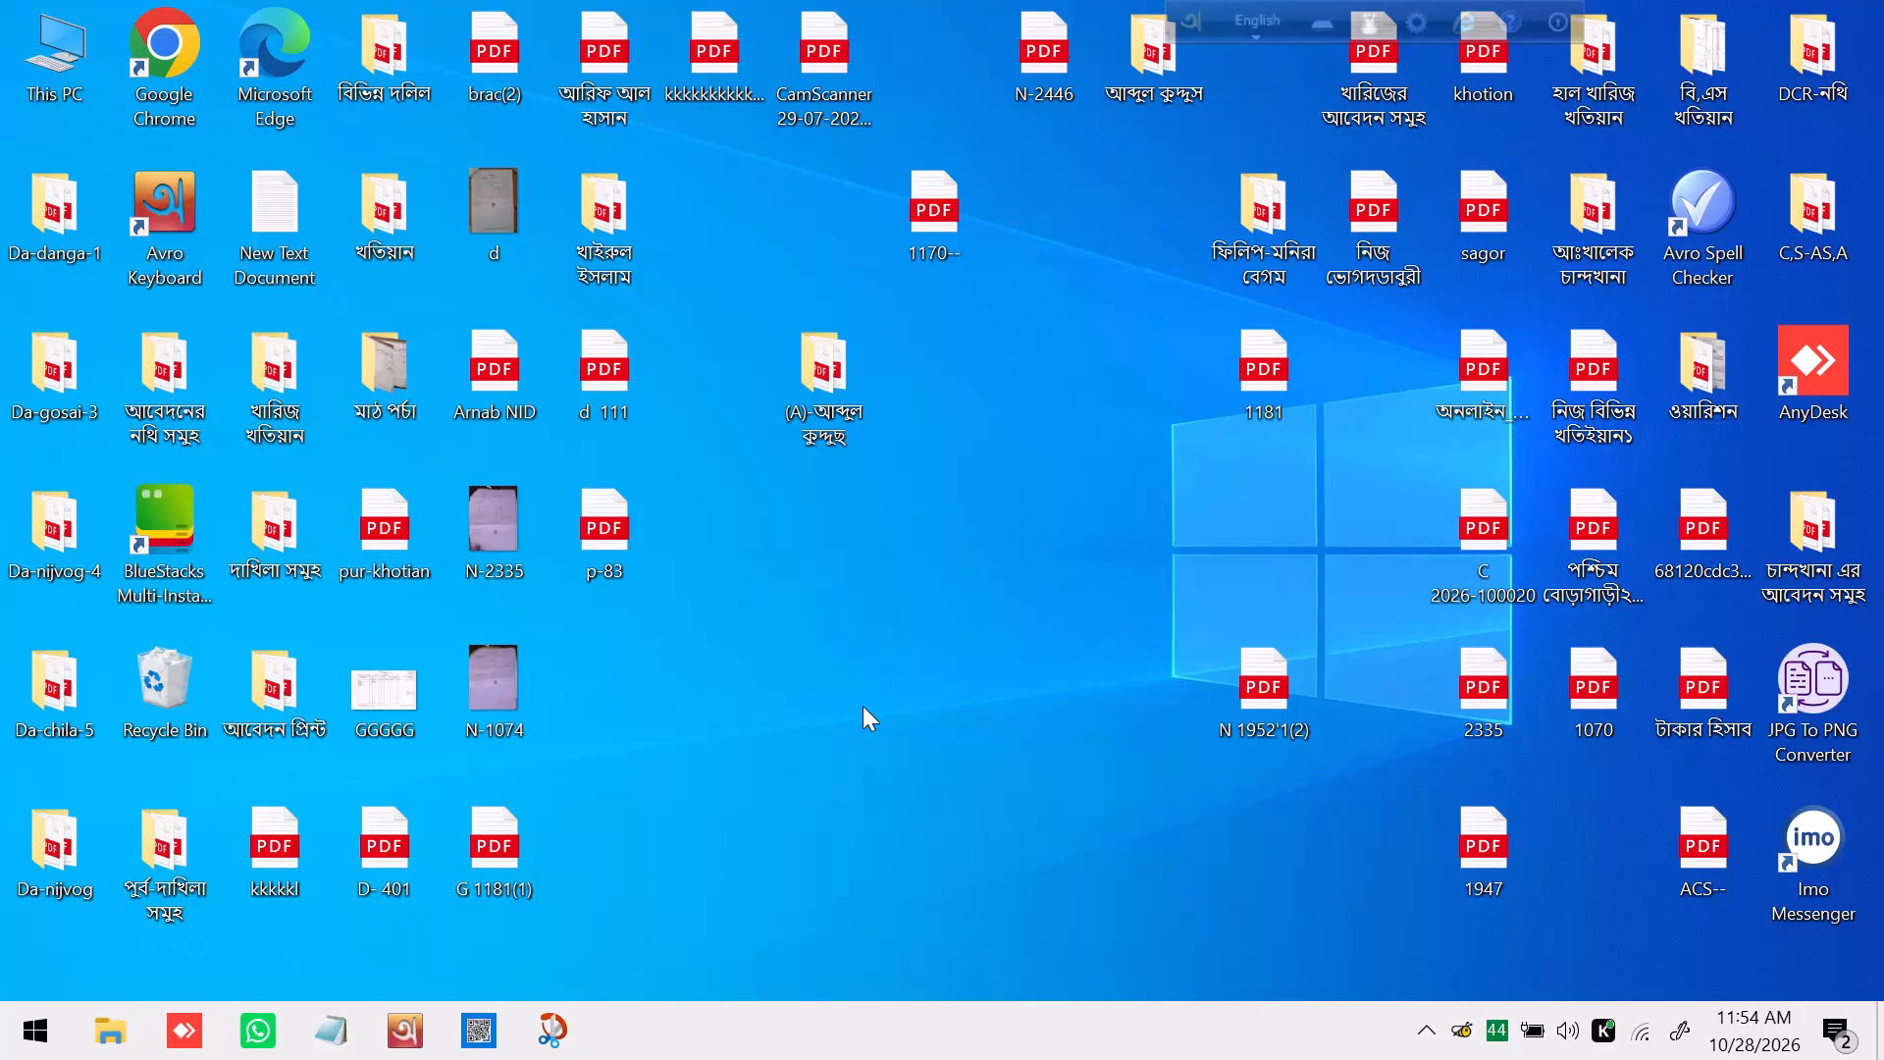
Launch Google Chrome and open the land.gov.bd website from the new tab page's shortcuts.
double_click(172, 65)
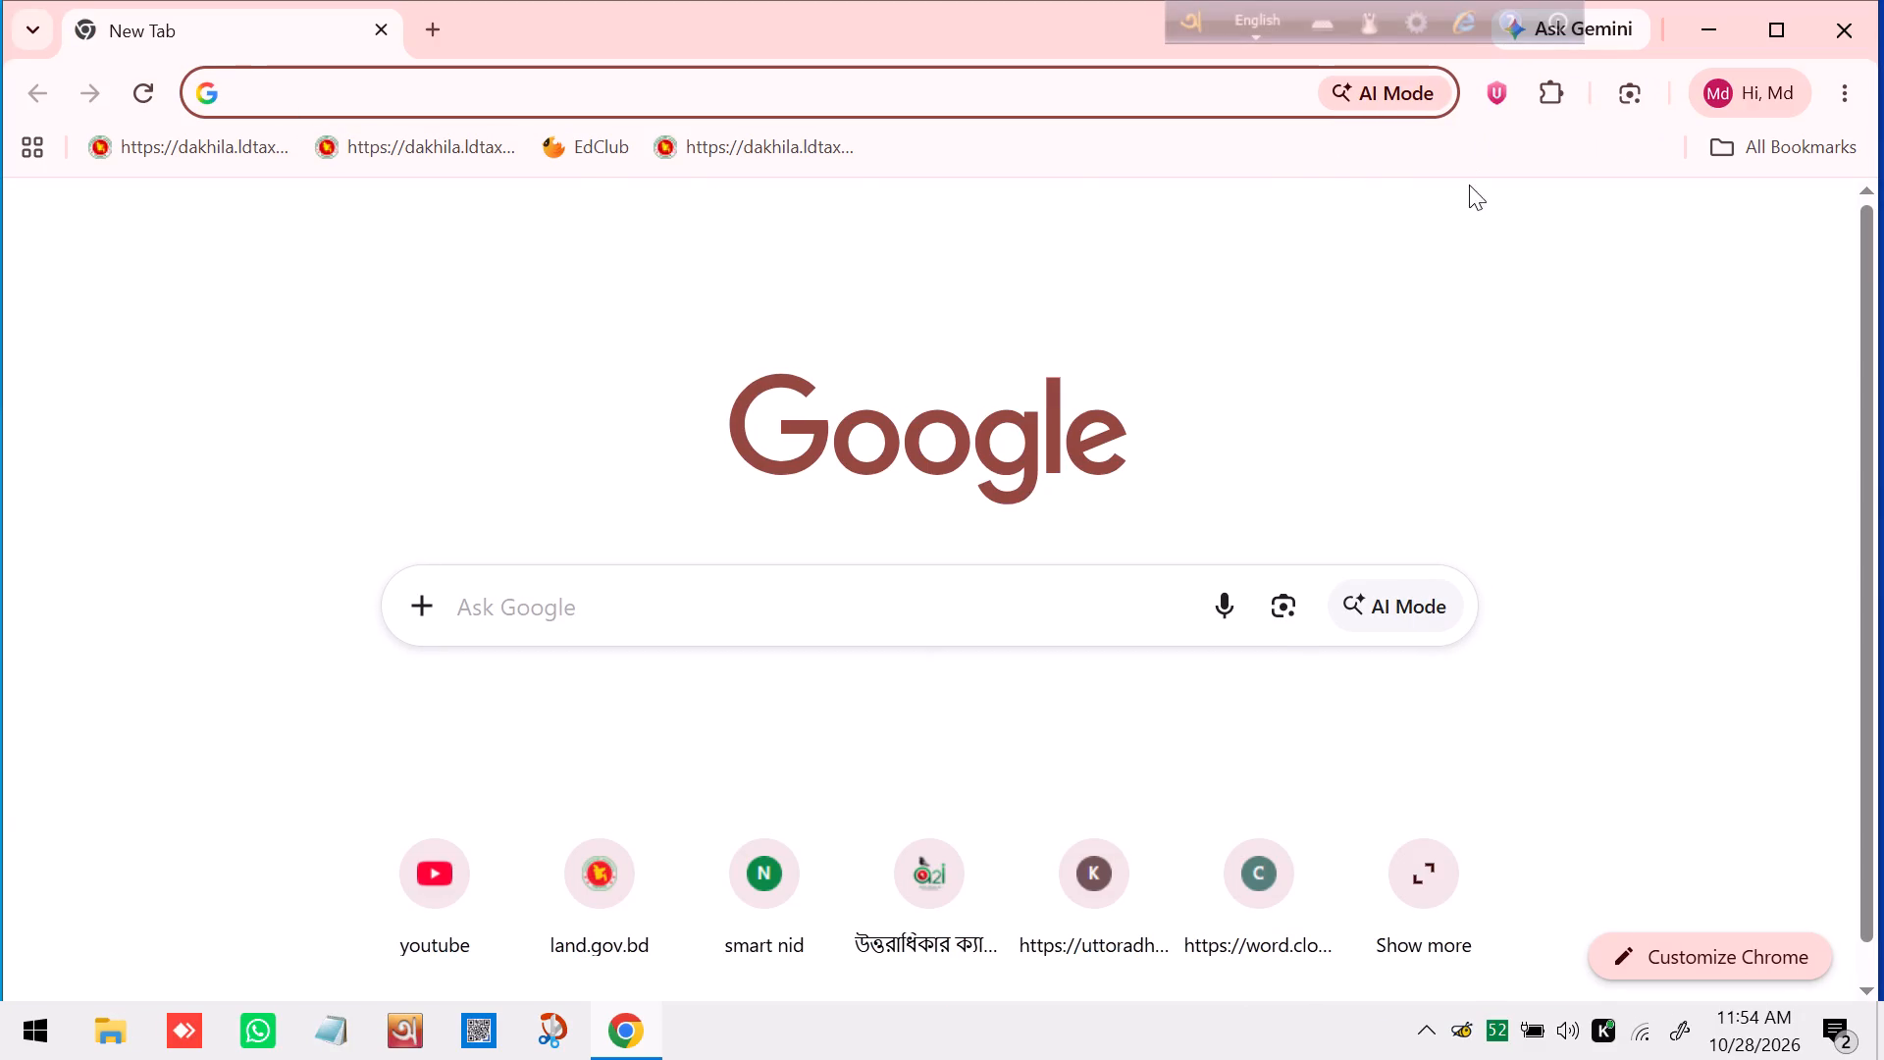
left_click(597, 871)
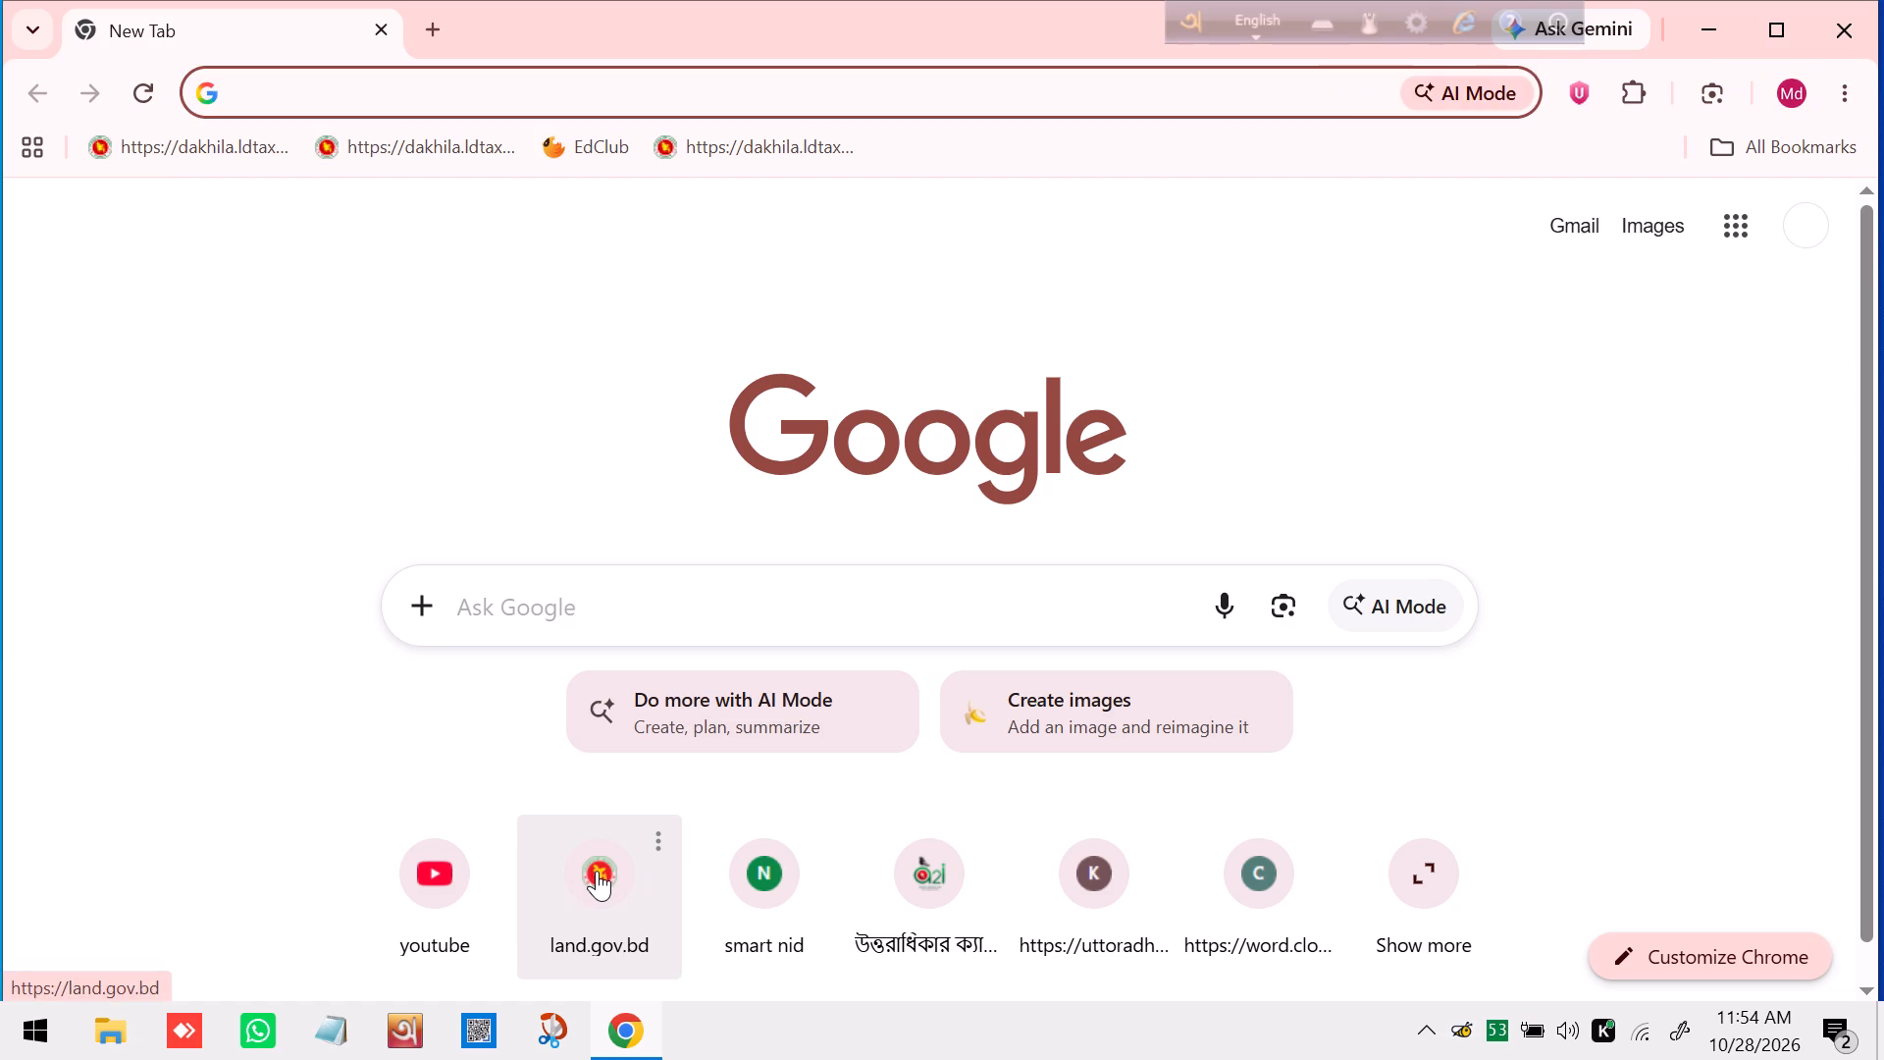
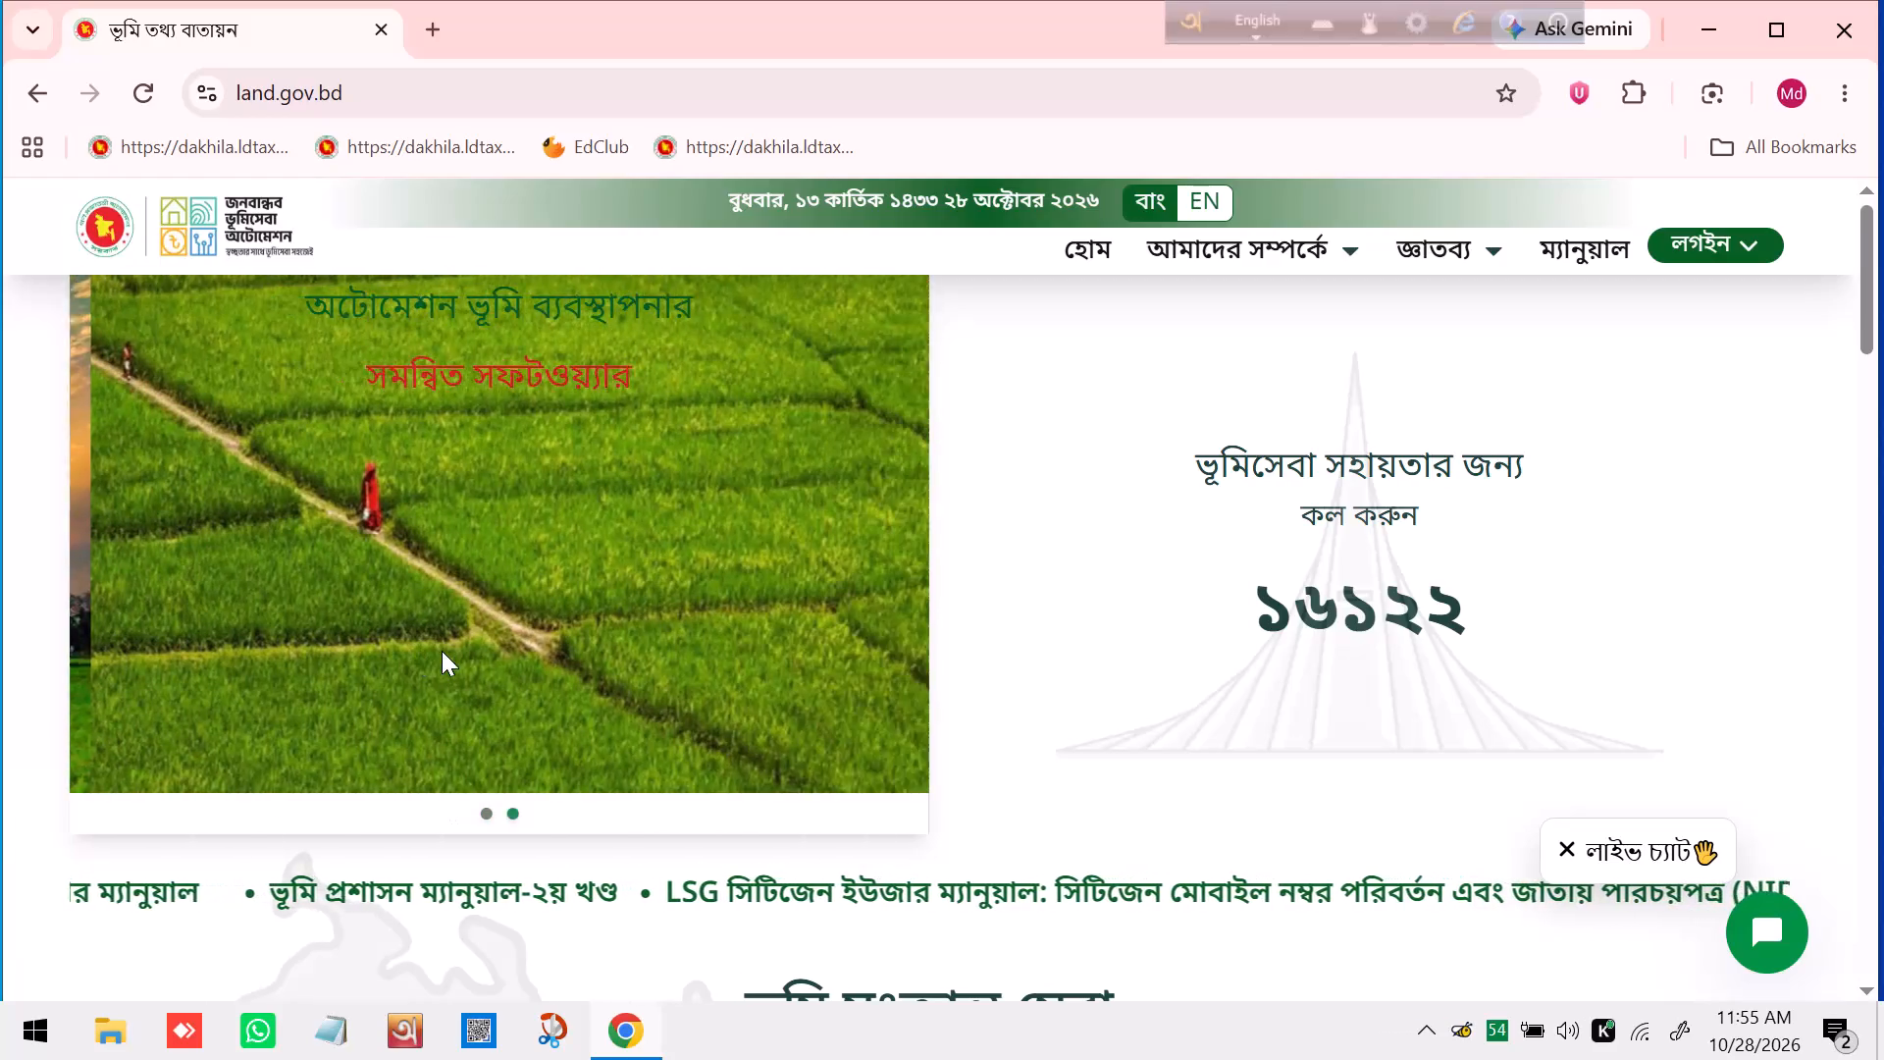
Open the মিউটেশন service from the land portal, dismiss its notice and start a new application.
scroll(442, 651, "down", 2)
left_click(334, 713)
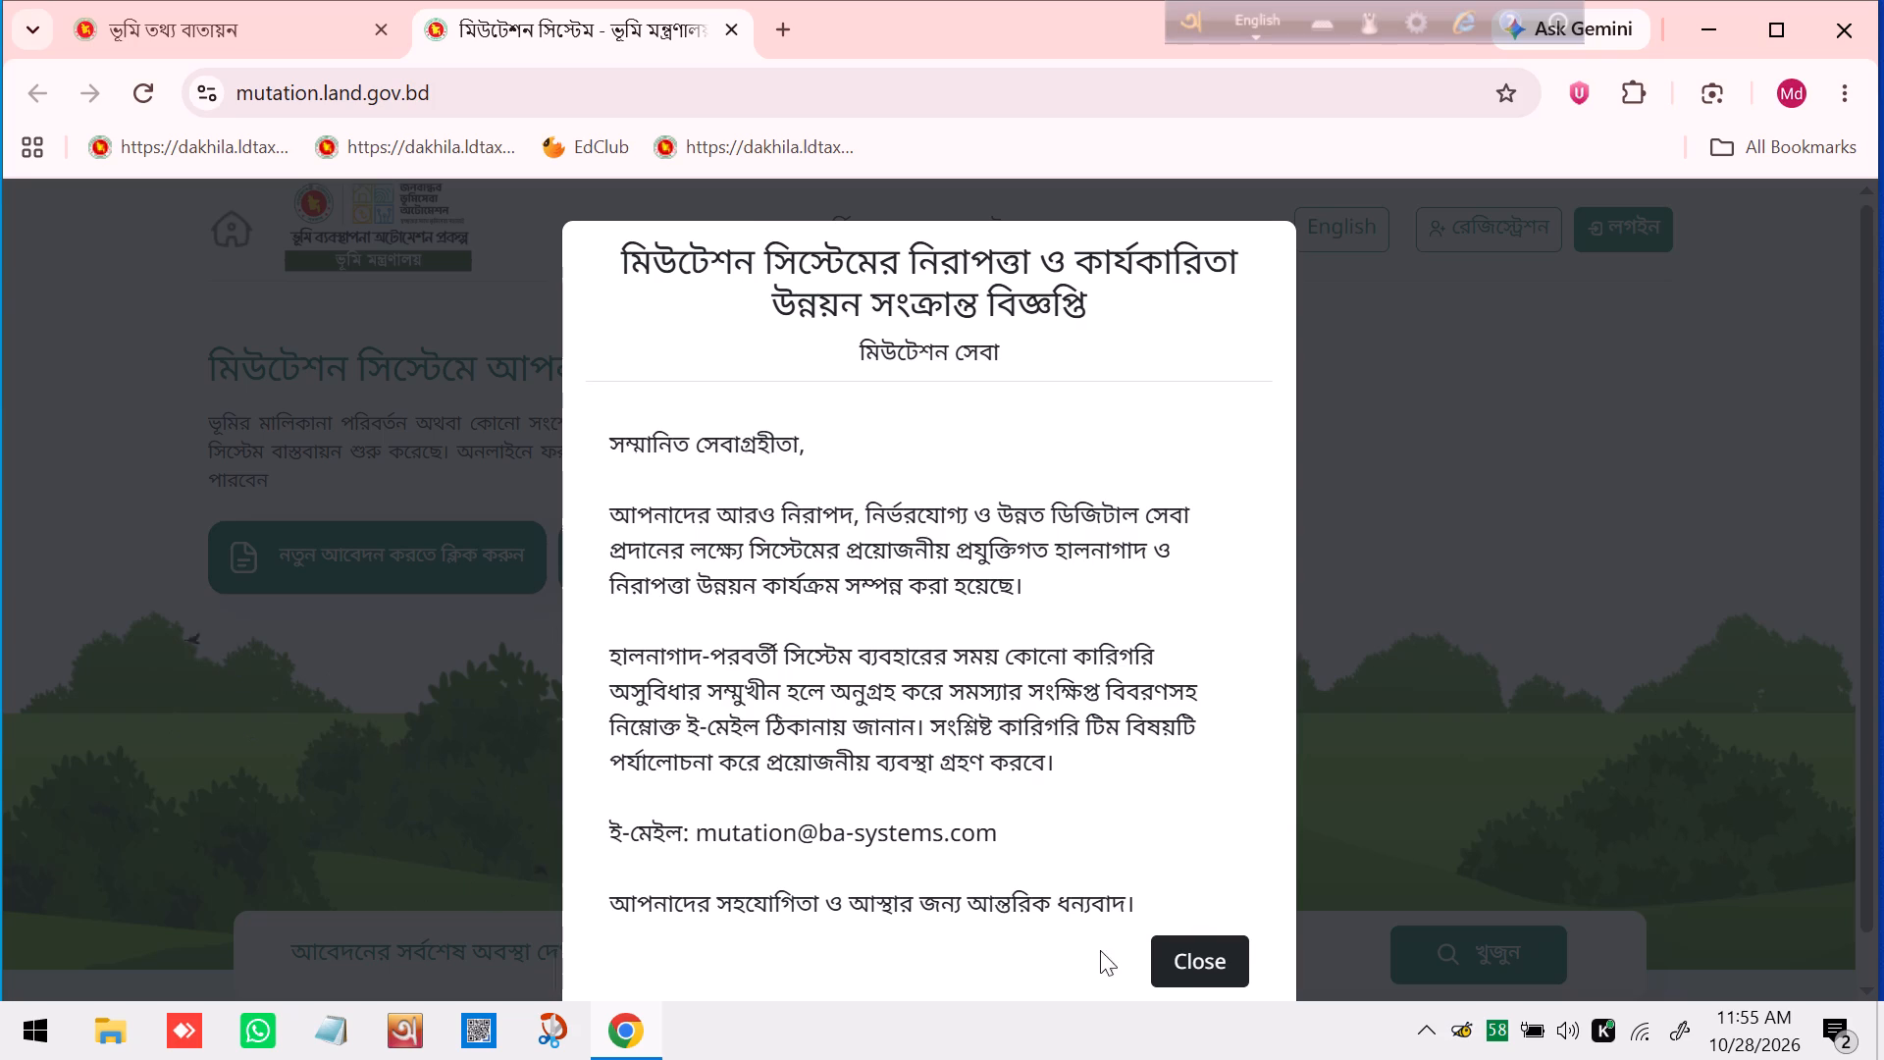
left_click(1197, 956)
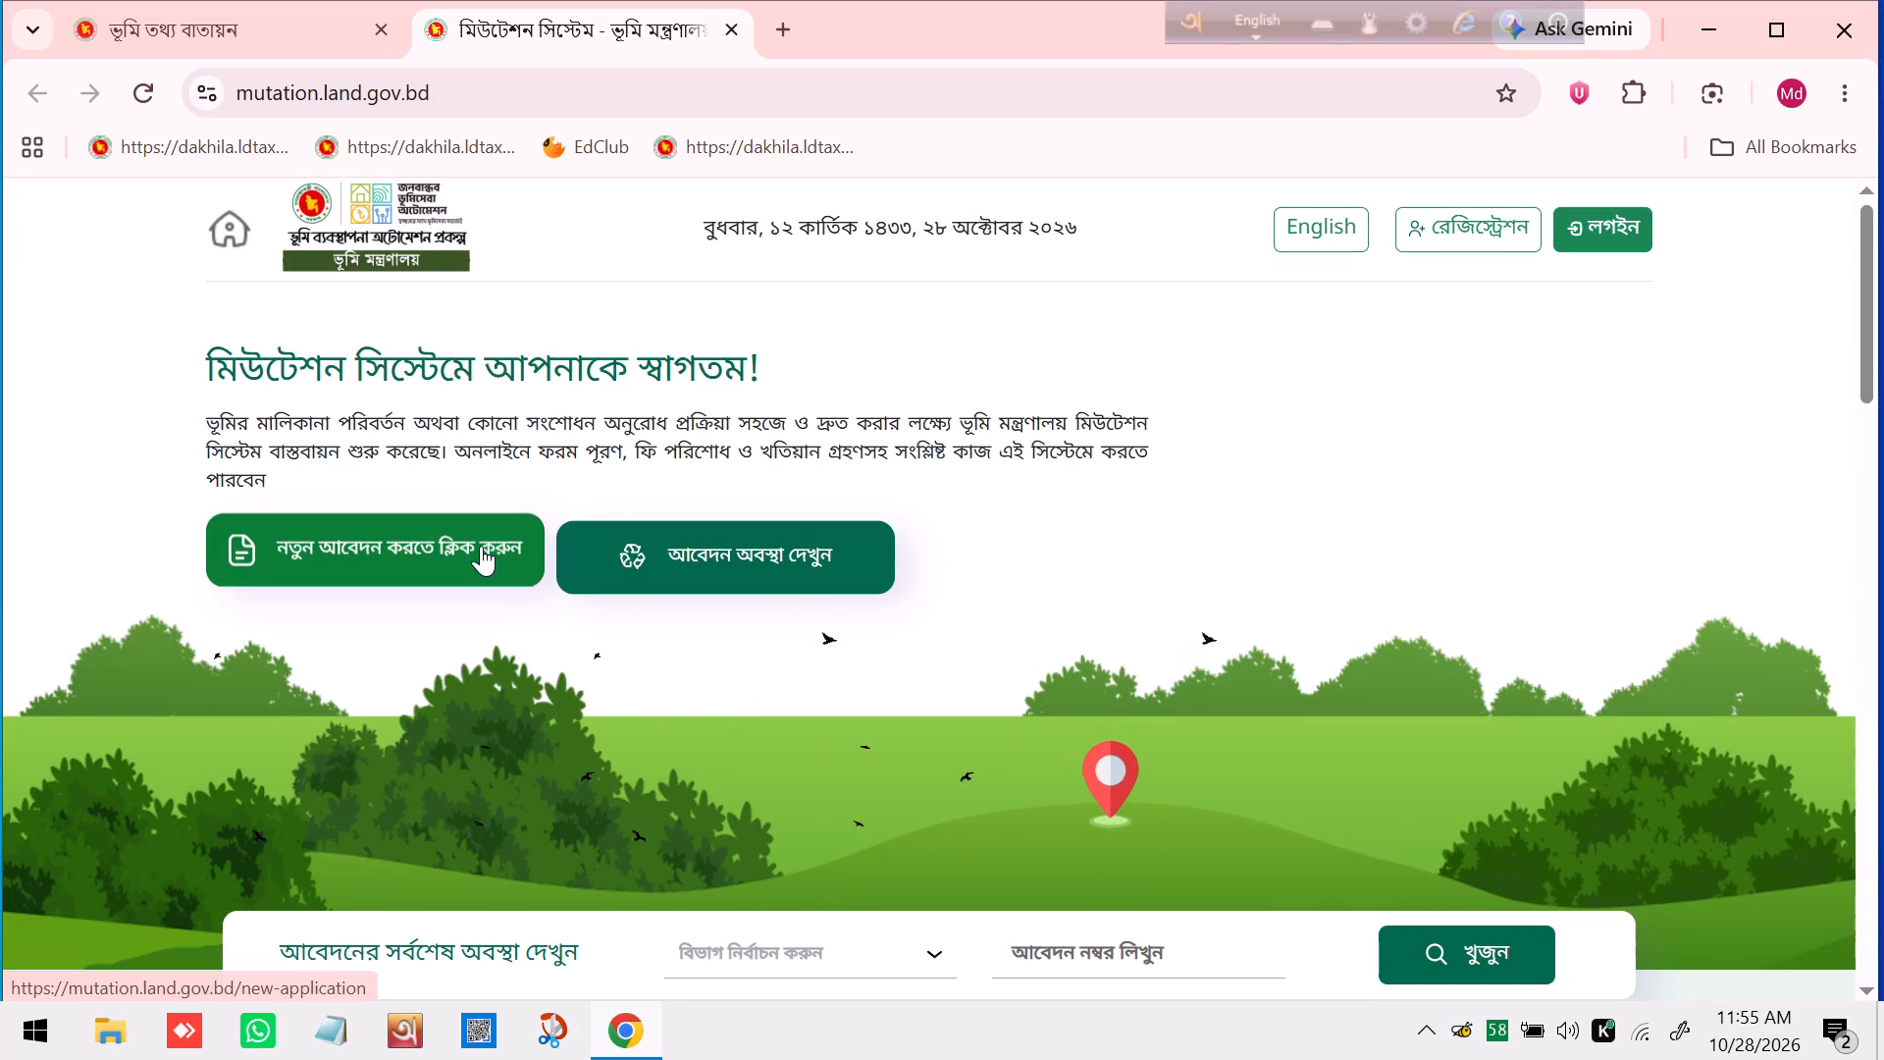
left_click(480, 551)
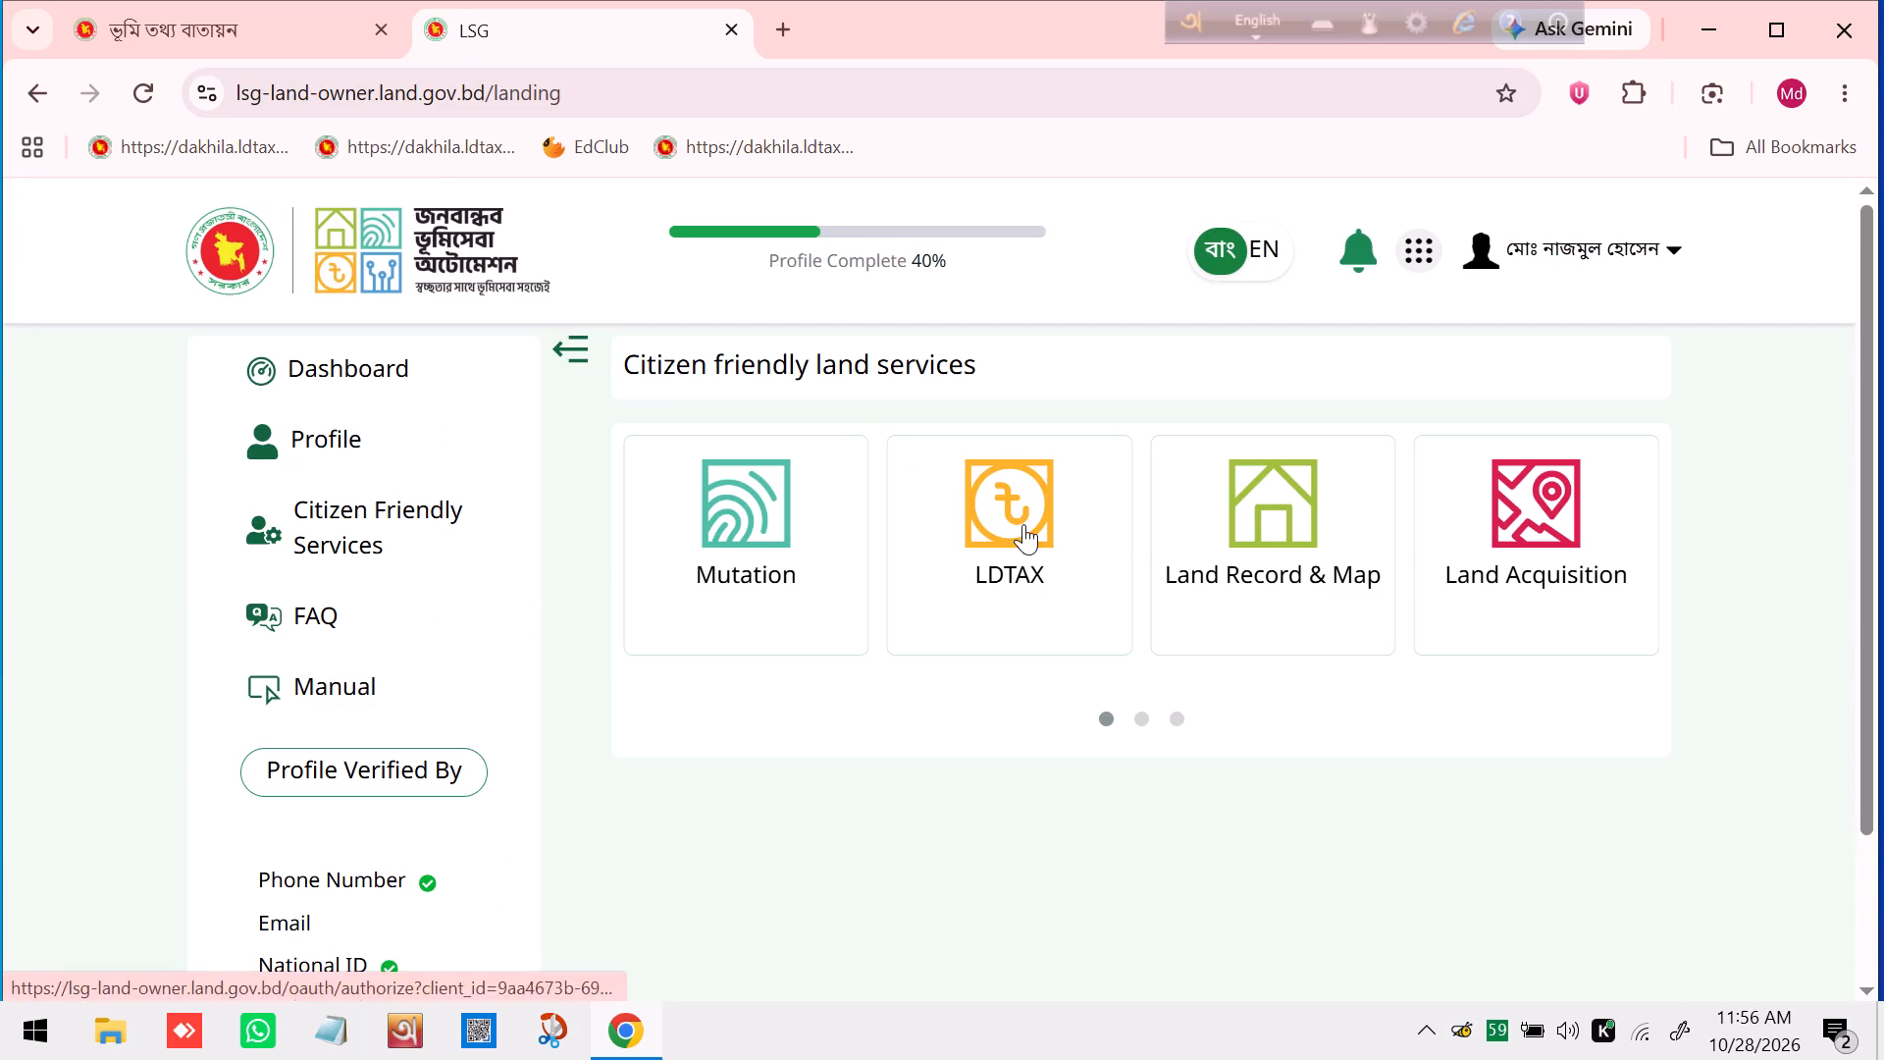
Log out of the signed-in land owner account.
left_click(1672, 249)
left_click(1544, 385)
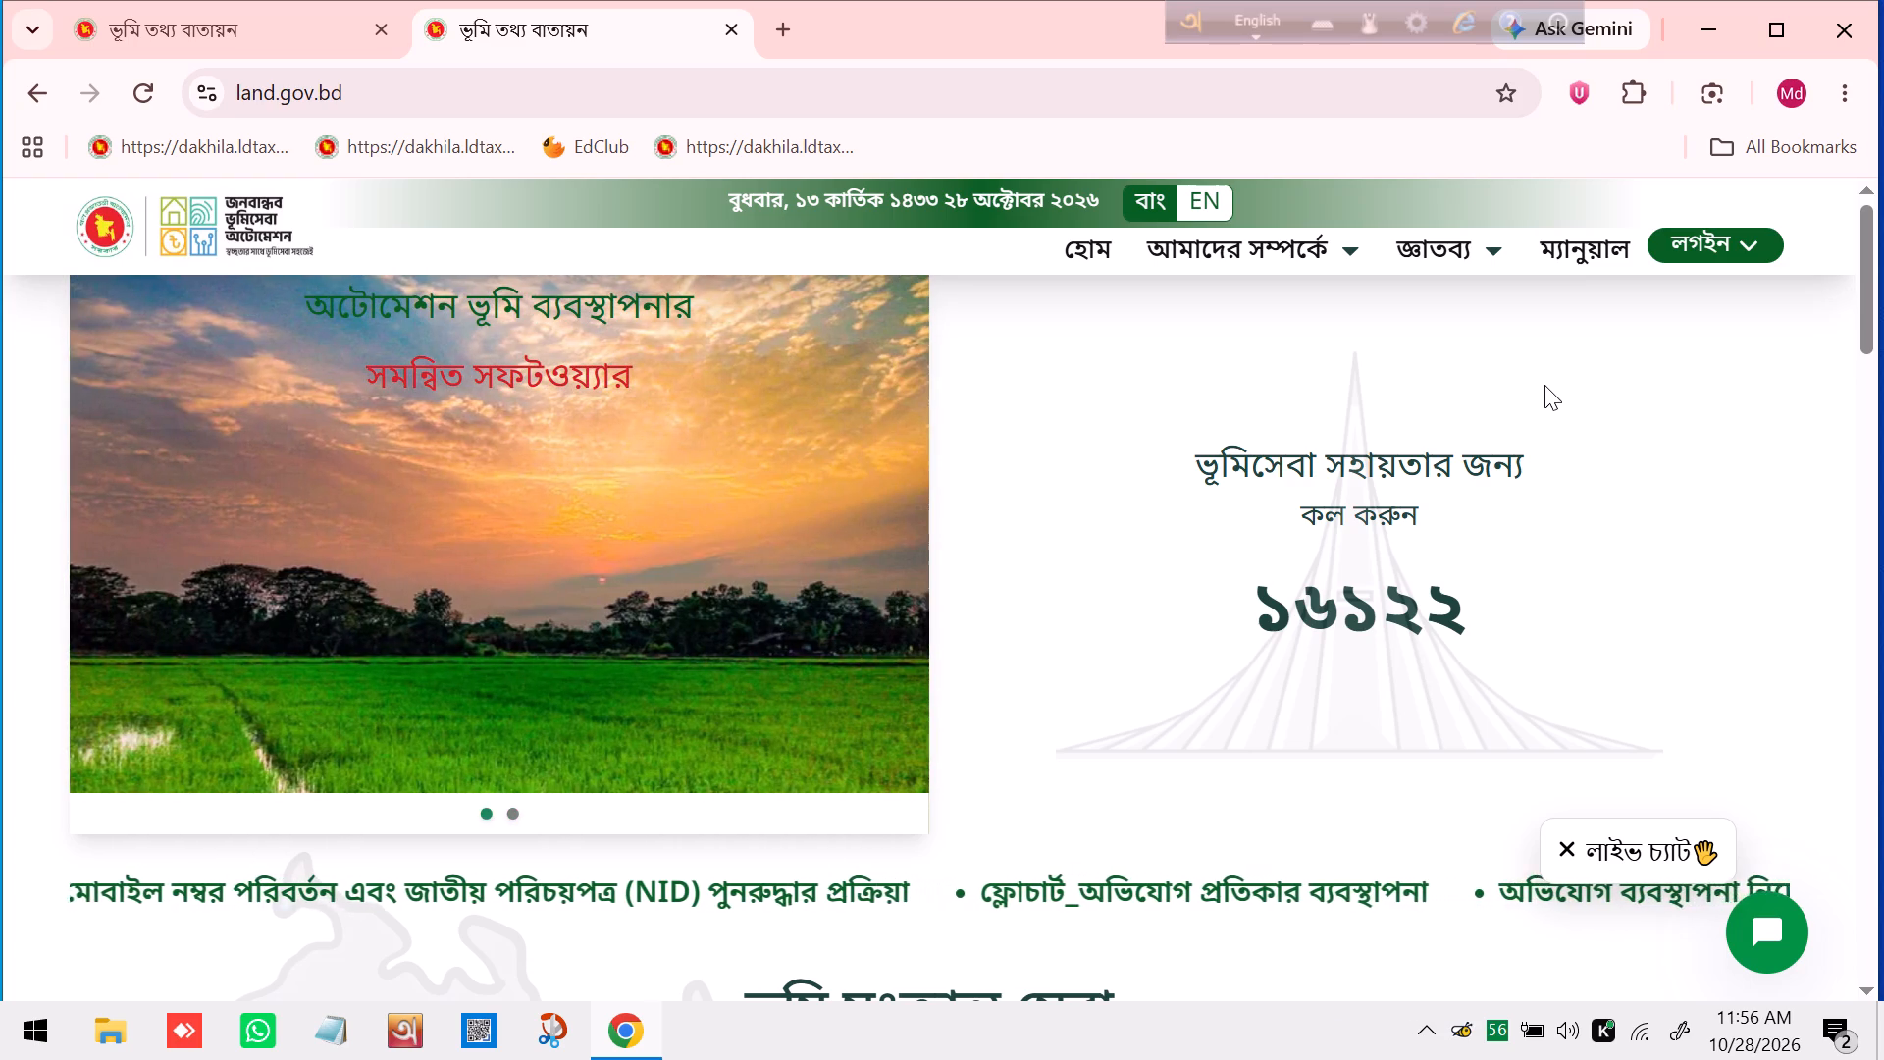
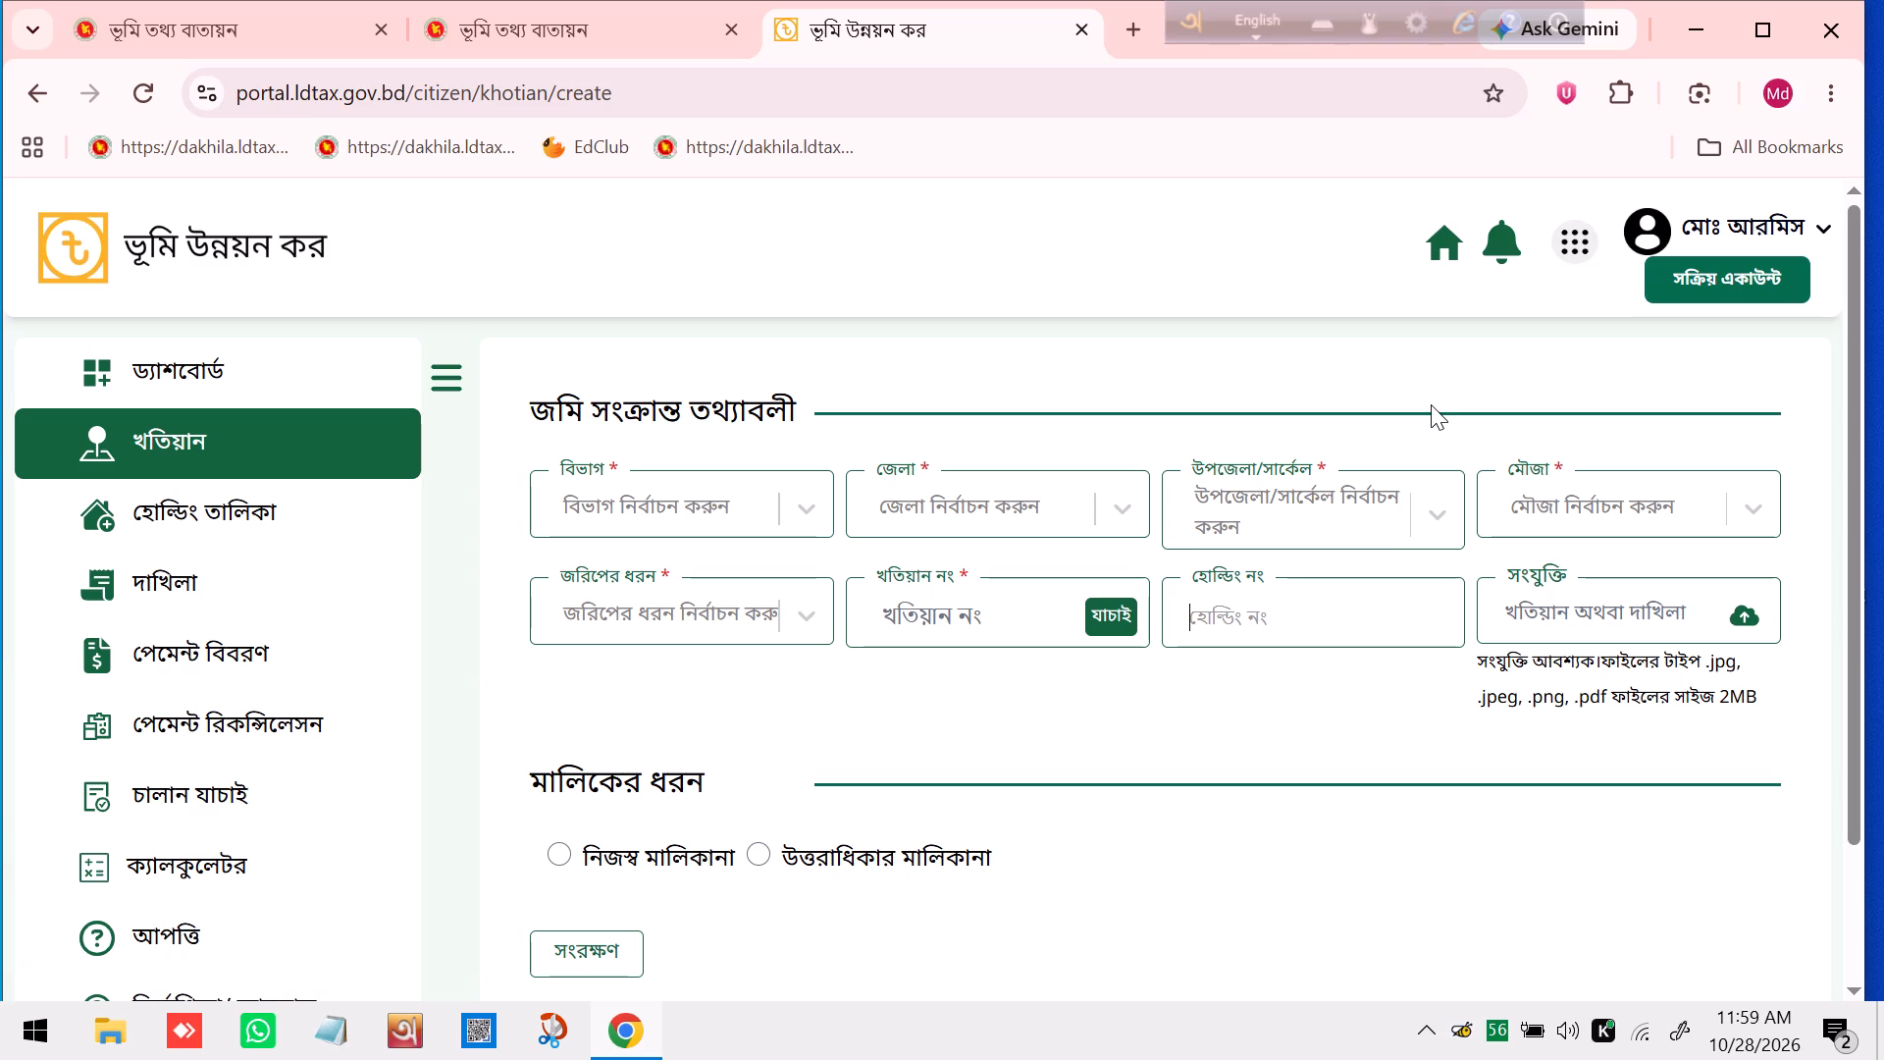
Set the land's location to division রংপুর, district নীলফামারী, upazila ডোমার and mouza পূর্ব্বভোগডাবরী-২.
left_click(717, 508)
left_click(631, 874)
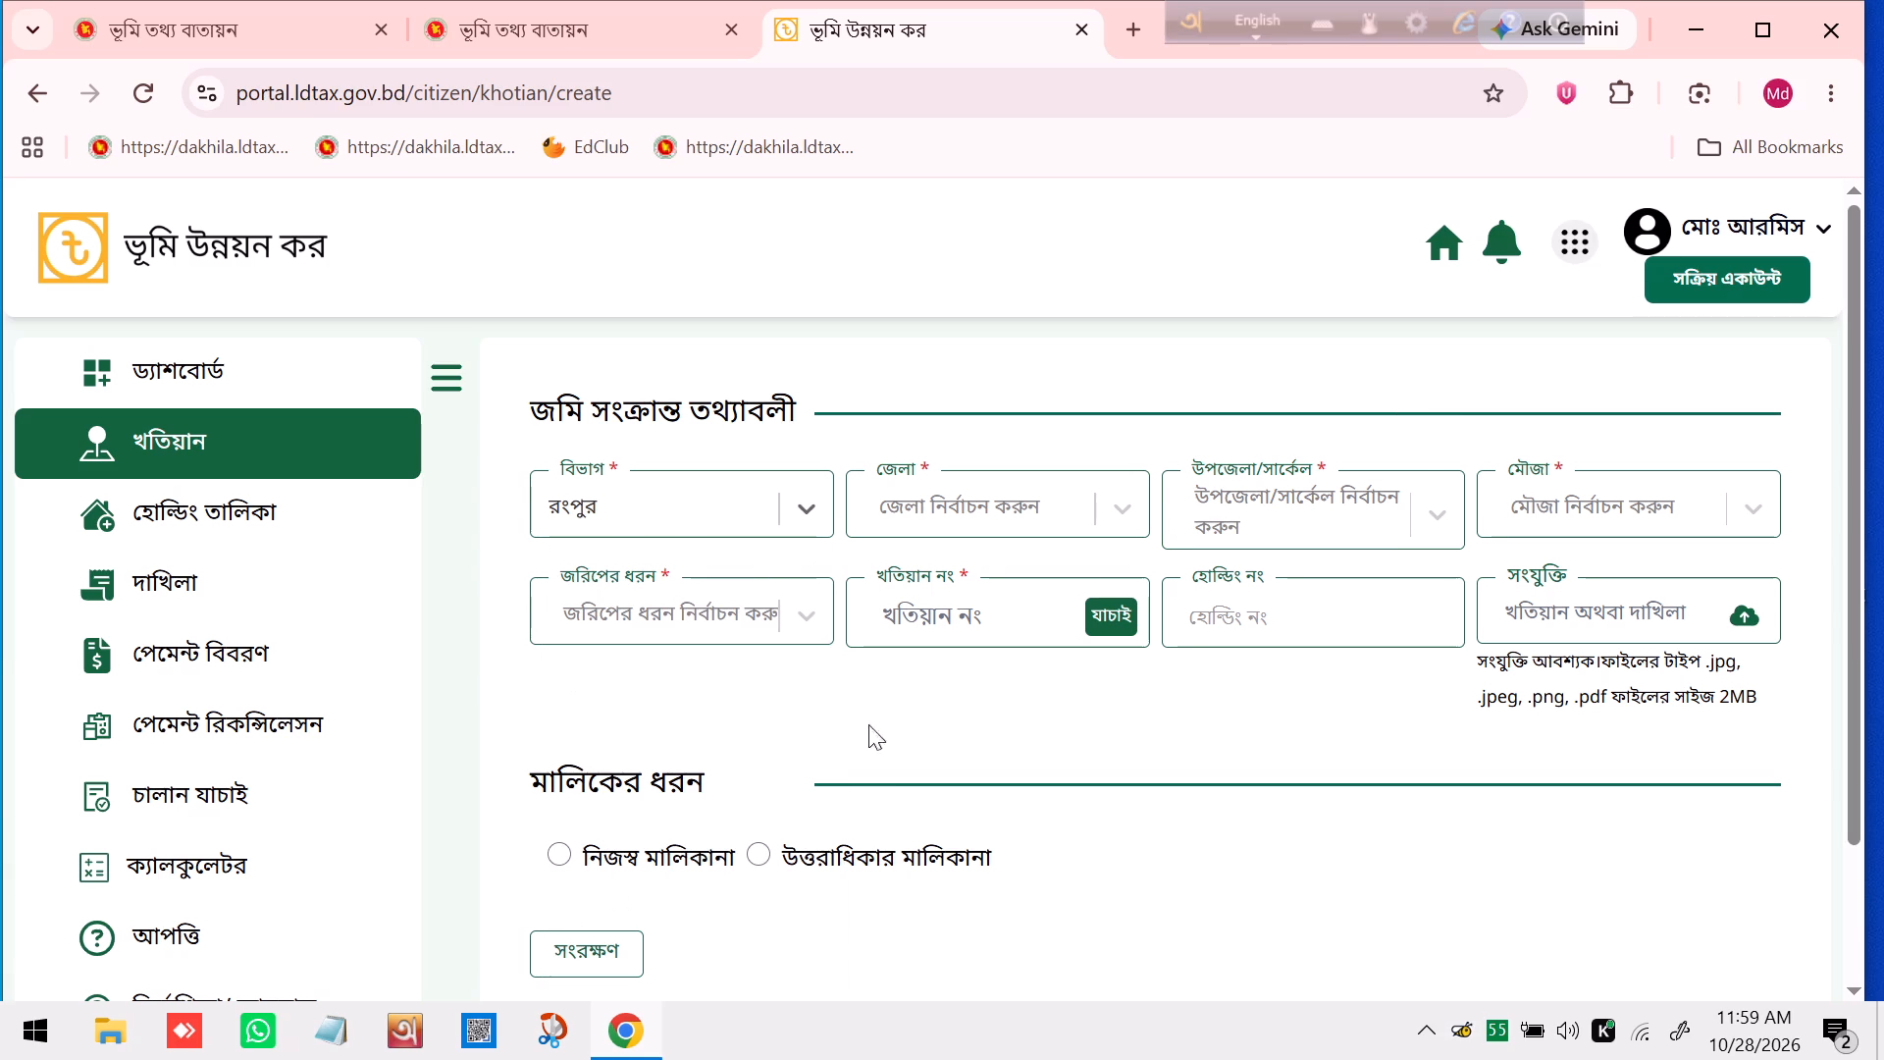
left_click(1058, 503)
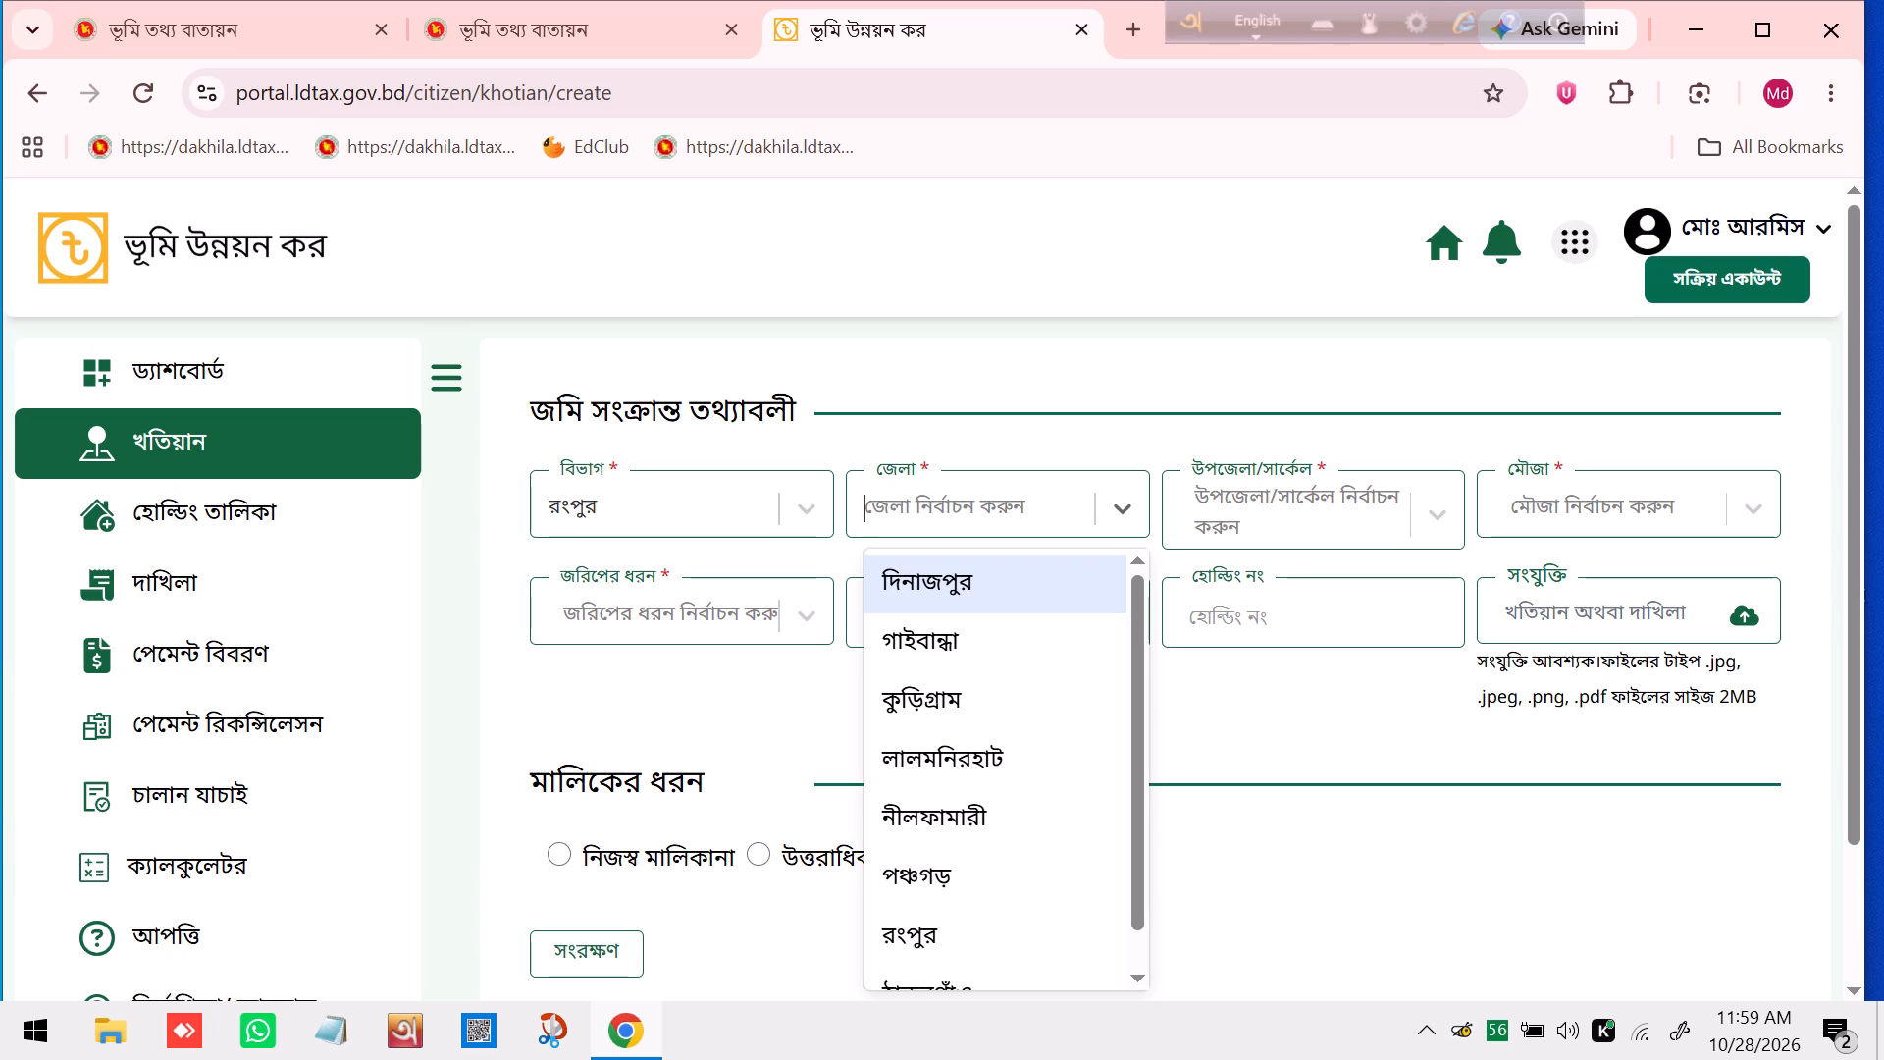
left_click(980, 825)
left_click(1332, 505)
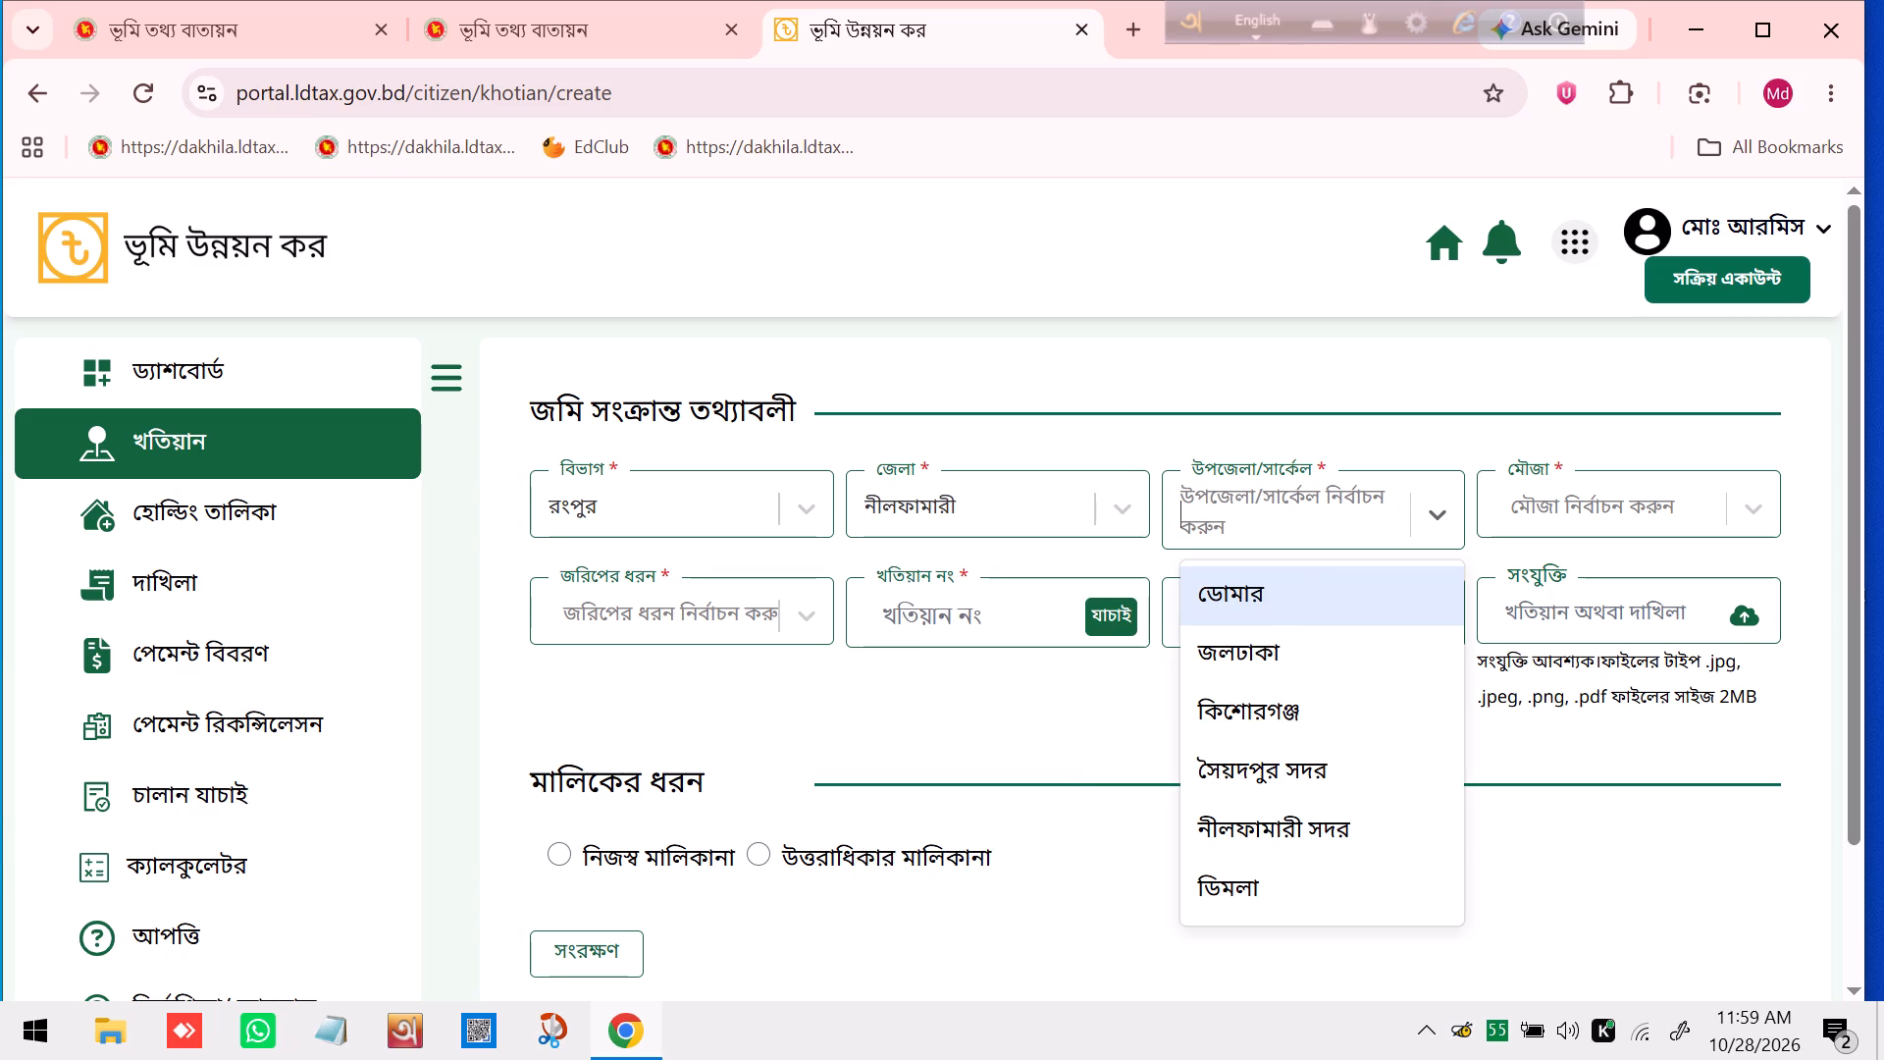
left_click(1258, 595)
left_click(1571, 506)
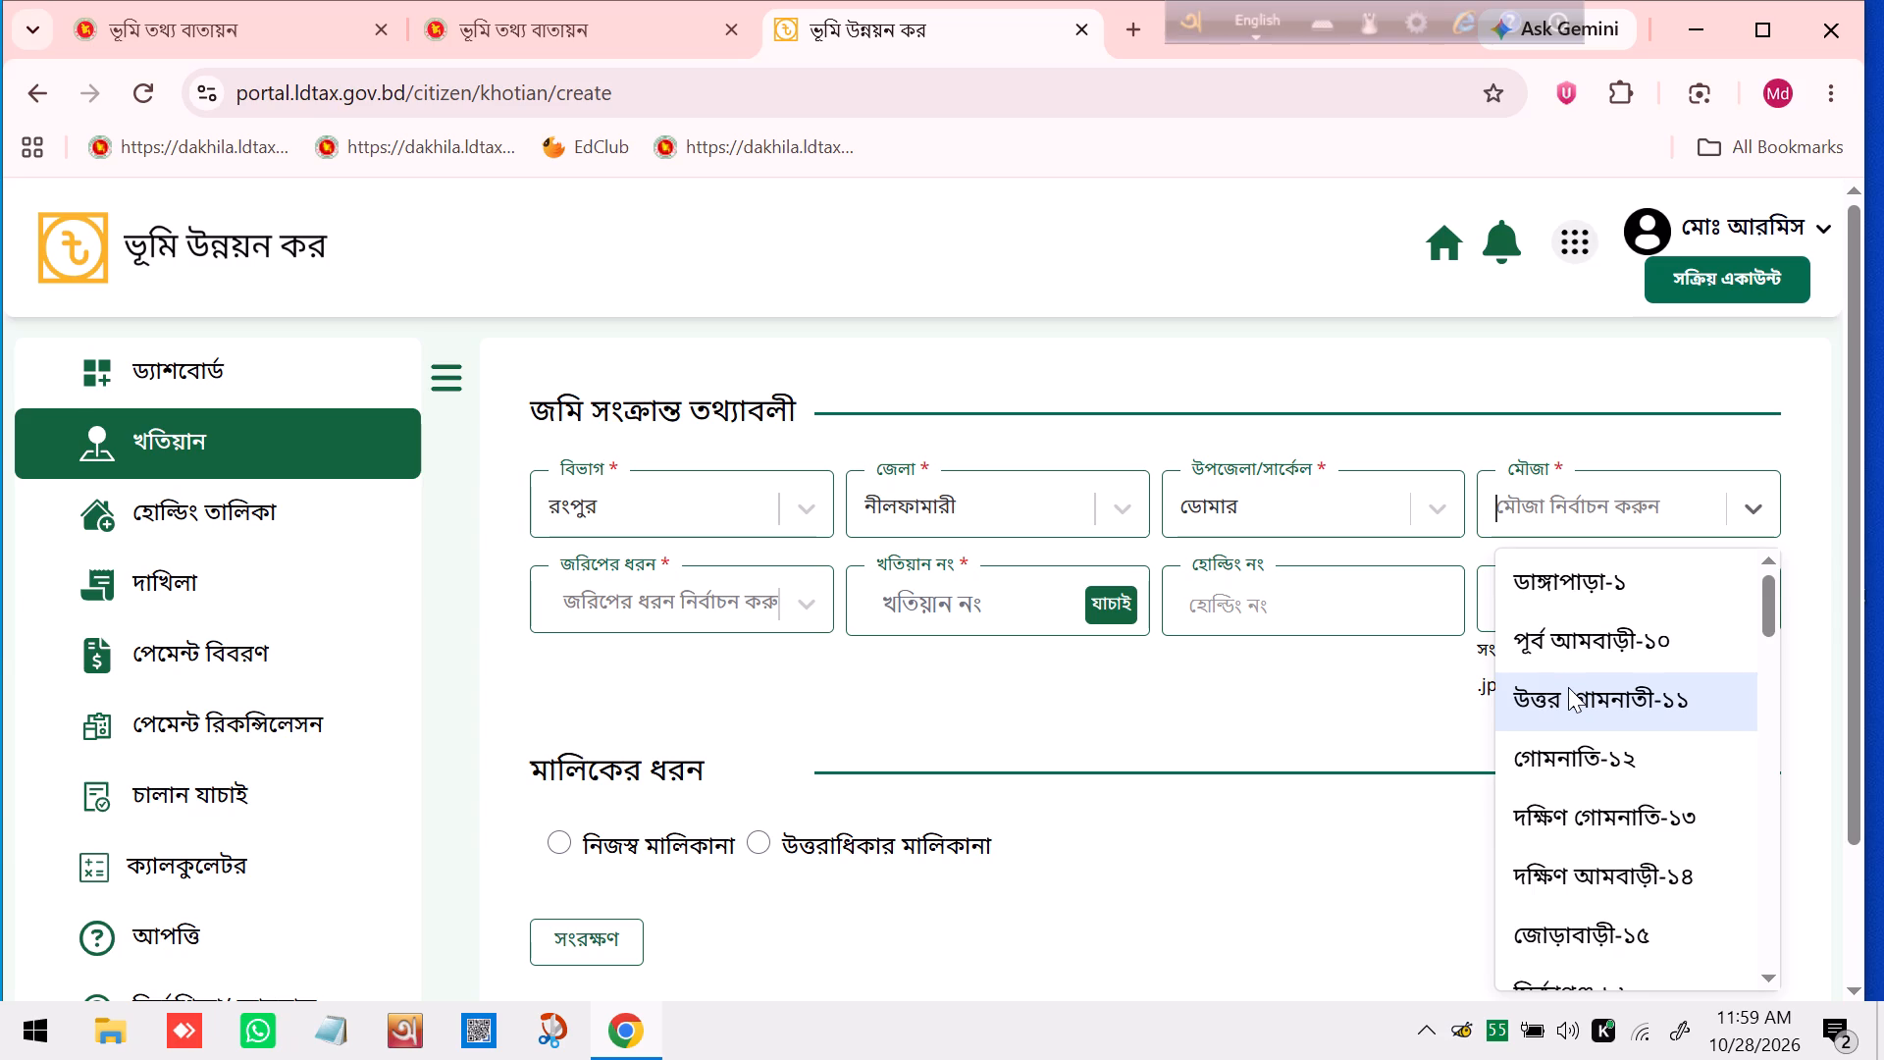
scroll(1568, 687, "down", 1)
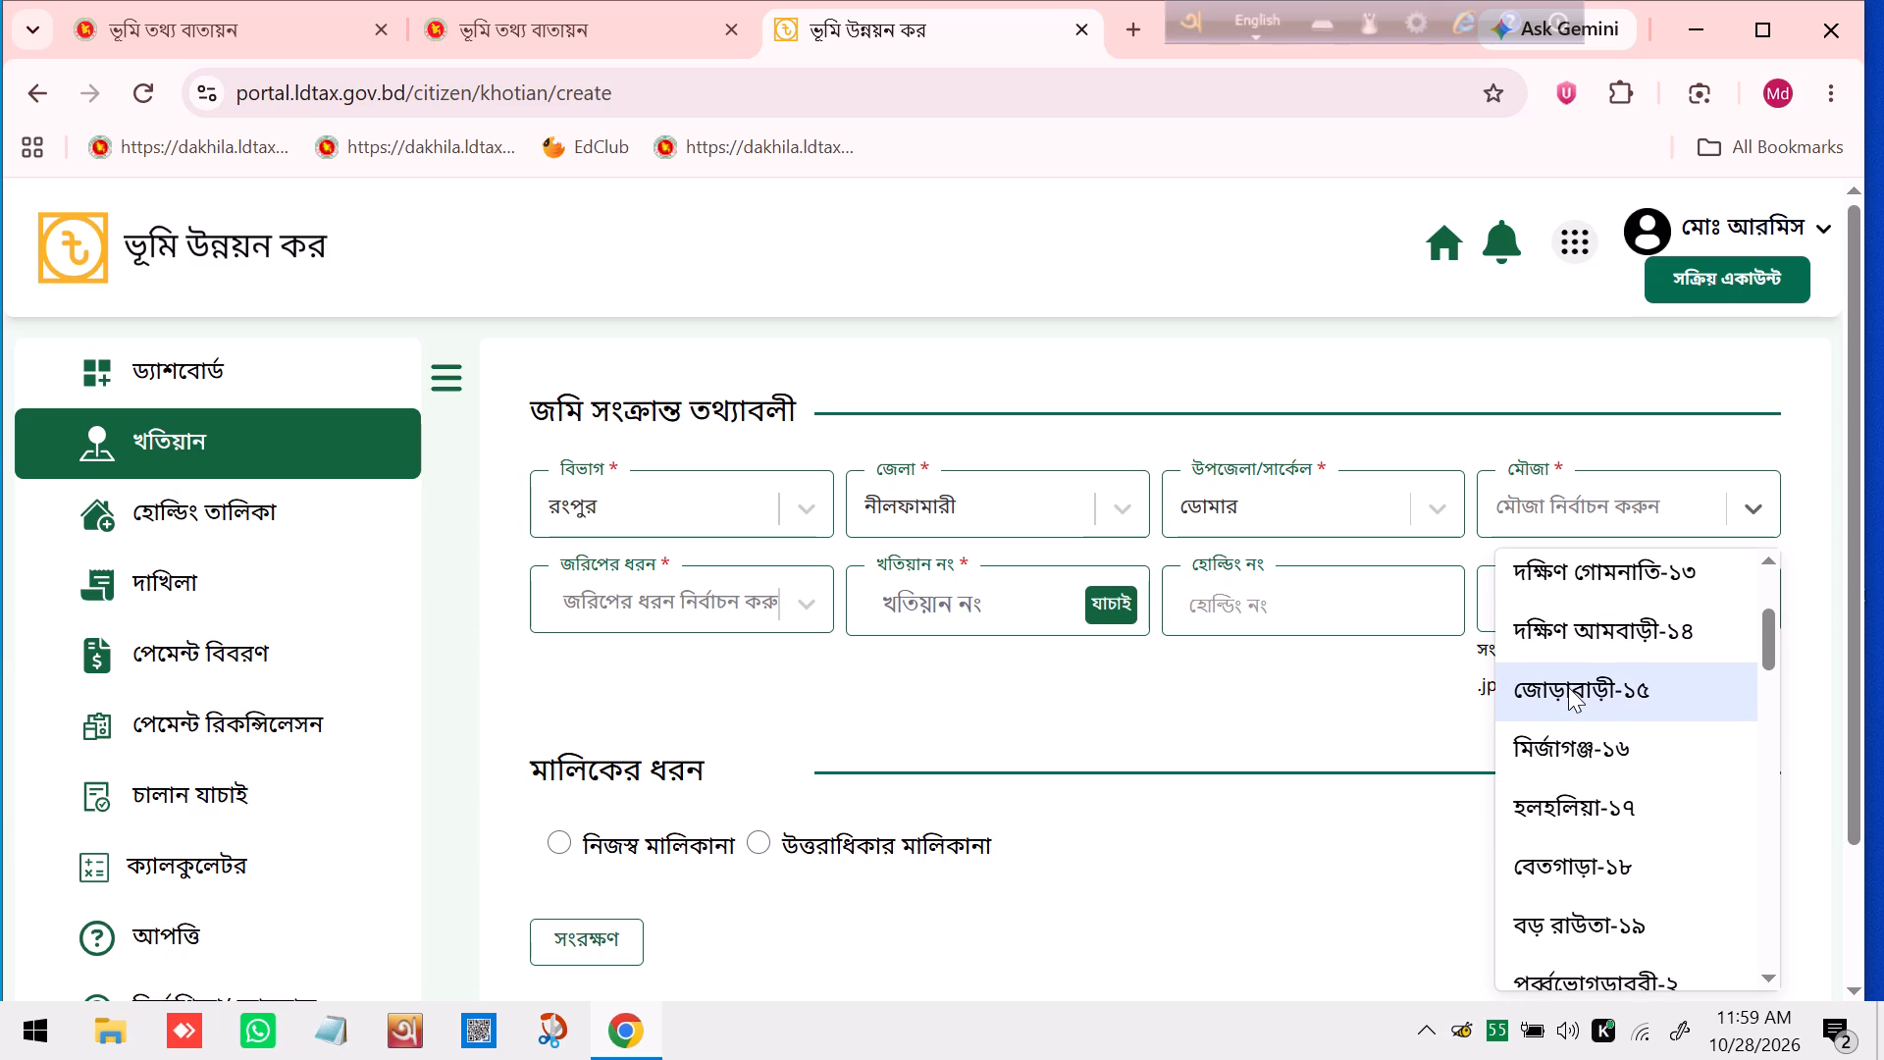
scroll(1568, 687, "down", 1)
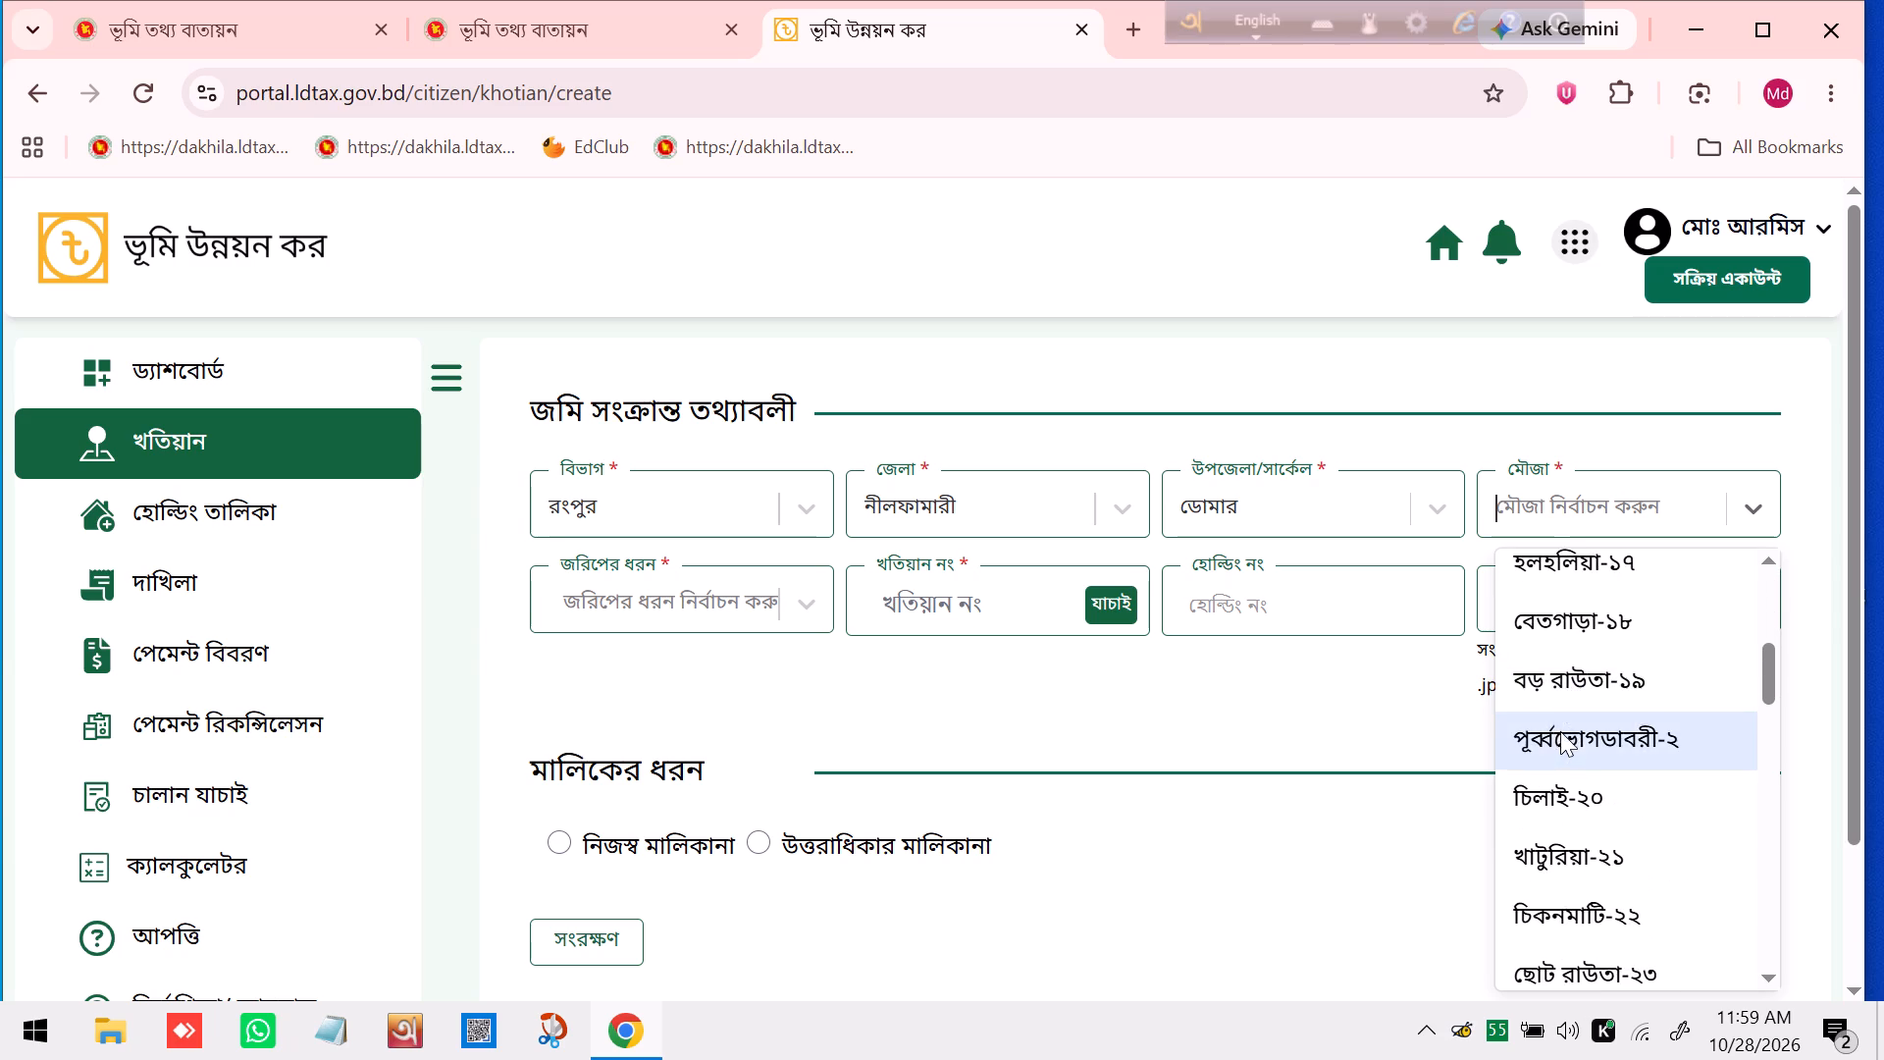
left_click(1557, 737)
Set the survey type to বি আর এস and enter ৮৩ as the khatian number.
left_click(720, 602)
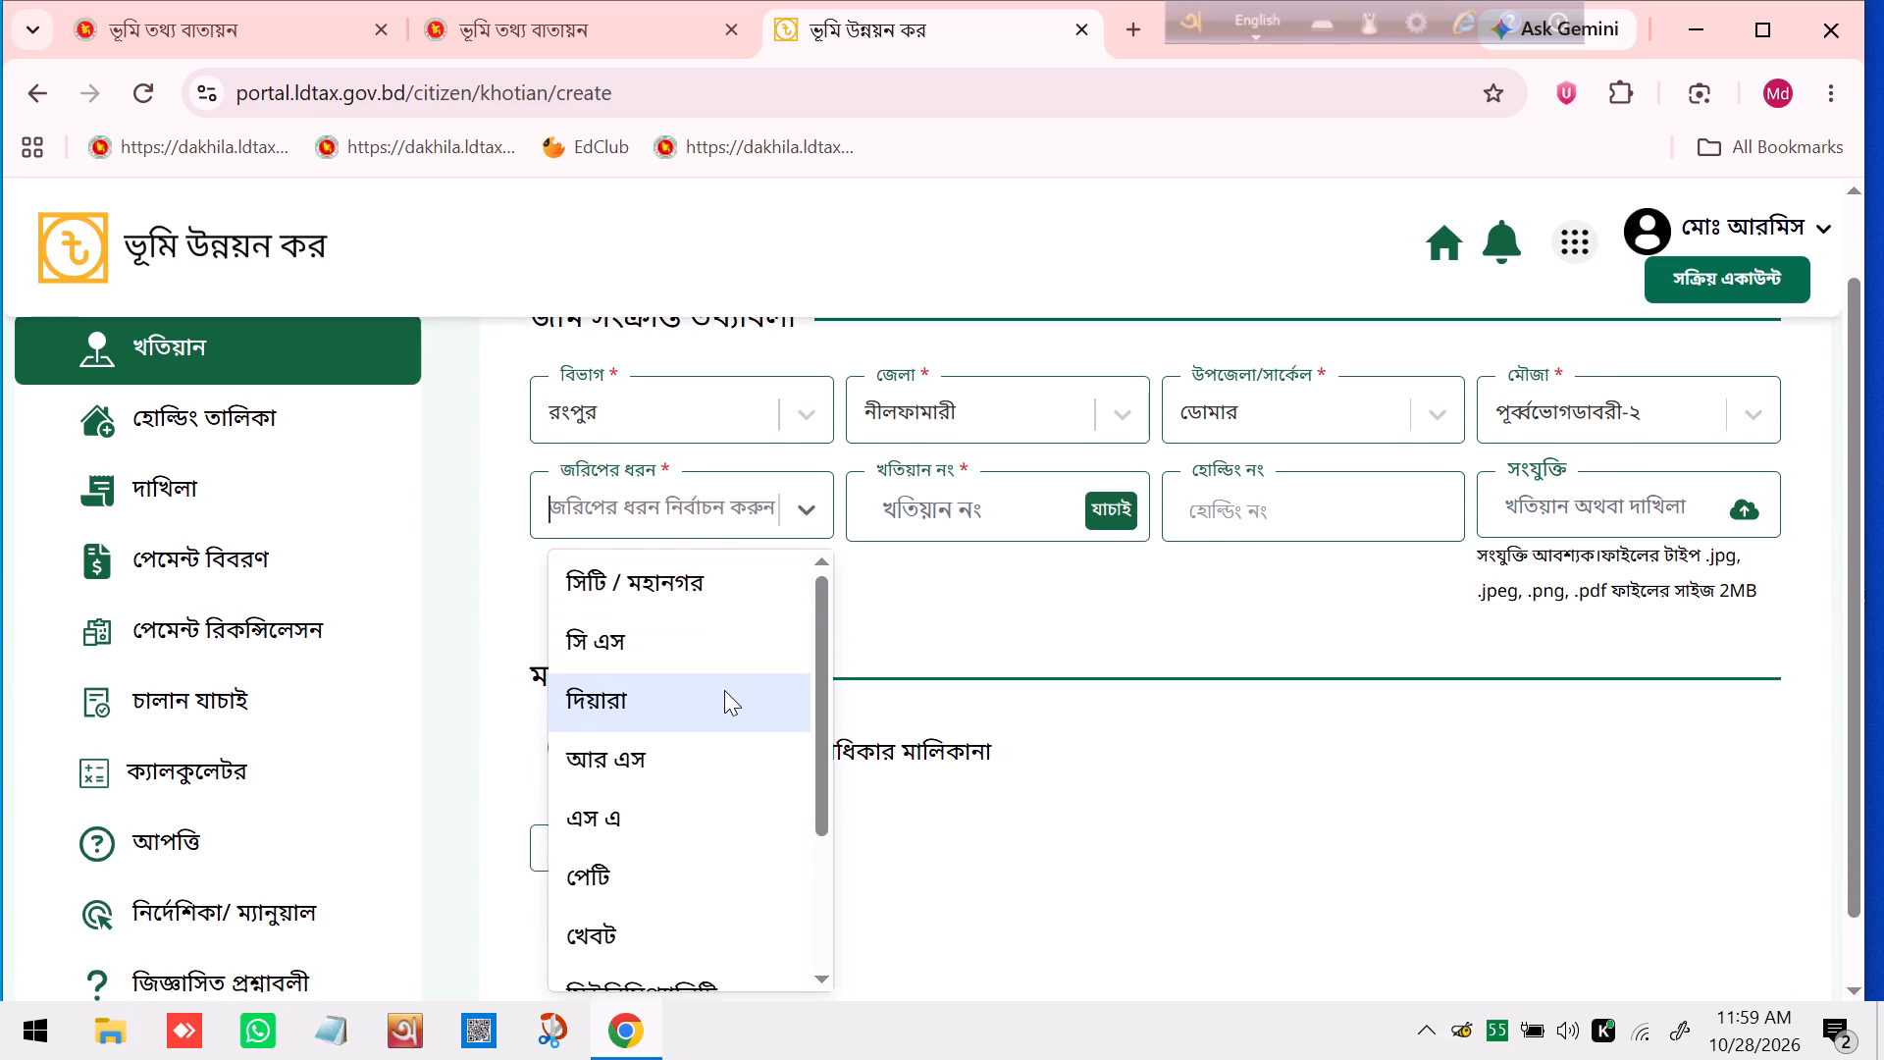
scroll(724, 690, "down", 4)
left_click(651, 899)
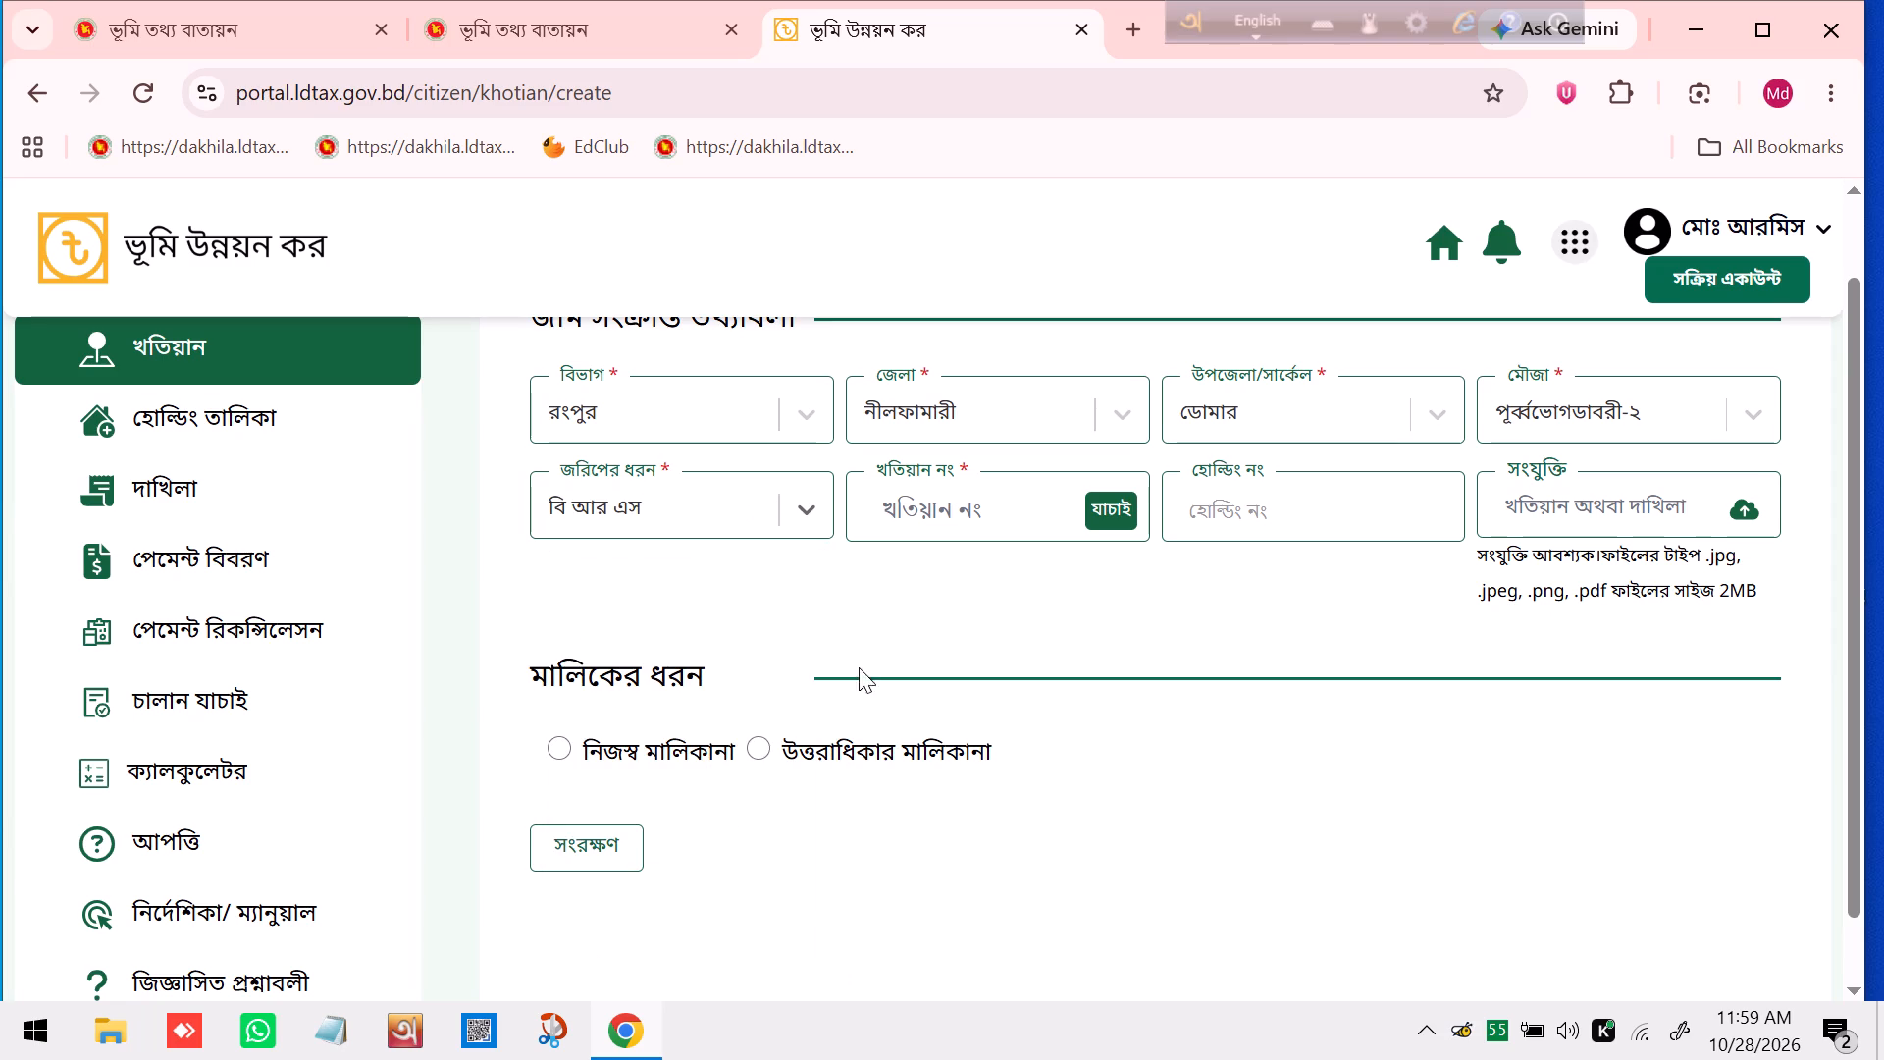
left_click(1017, 511)
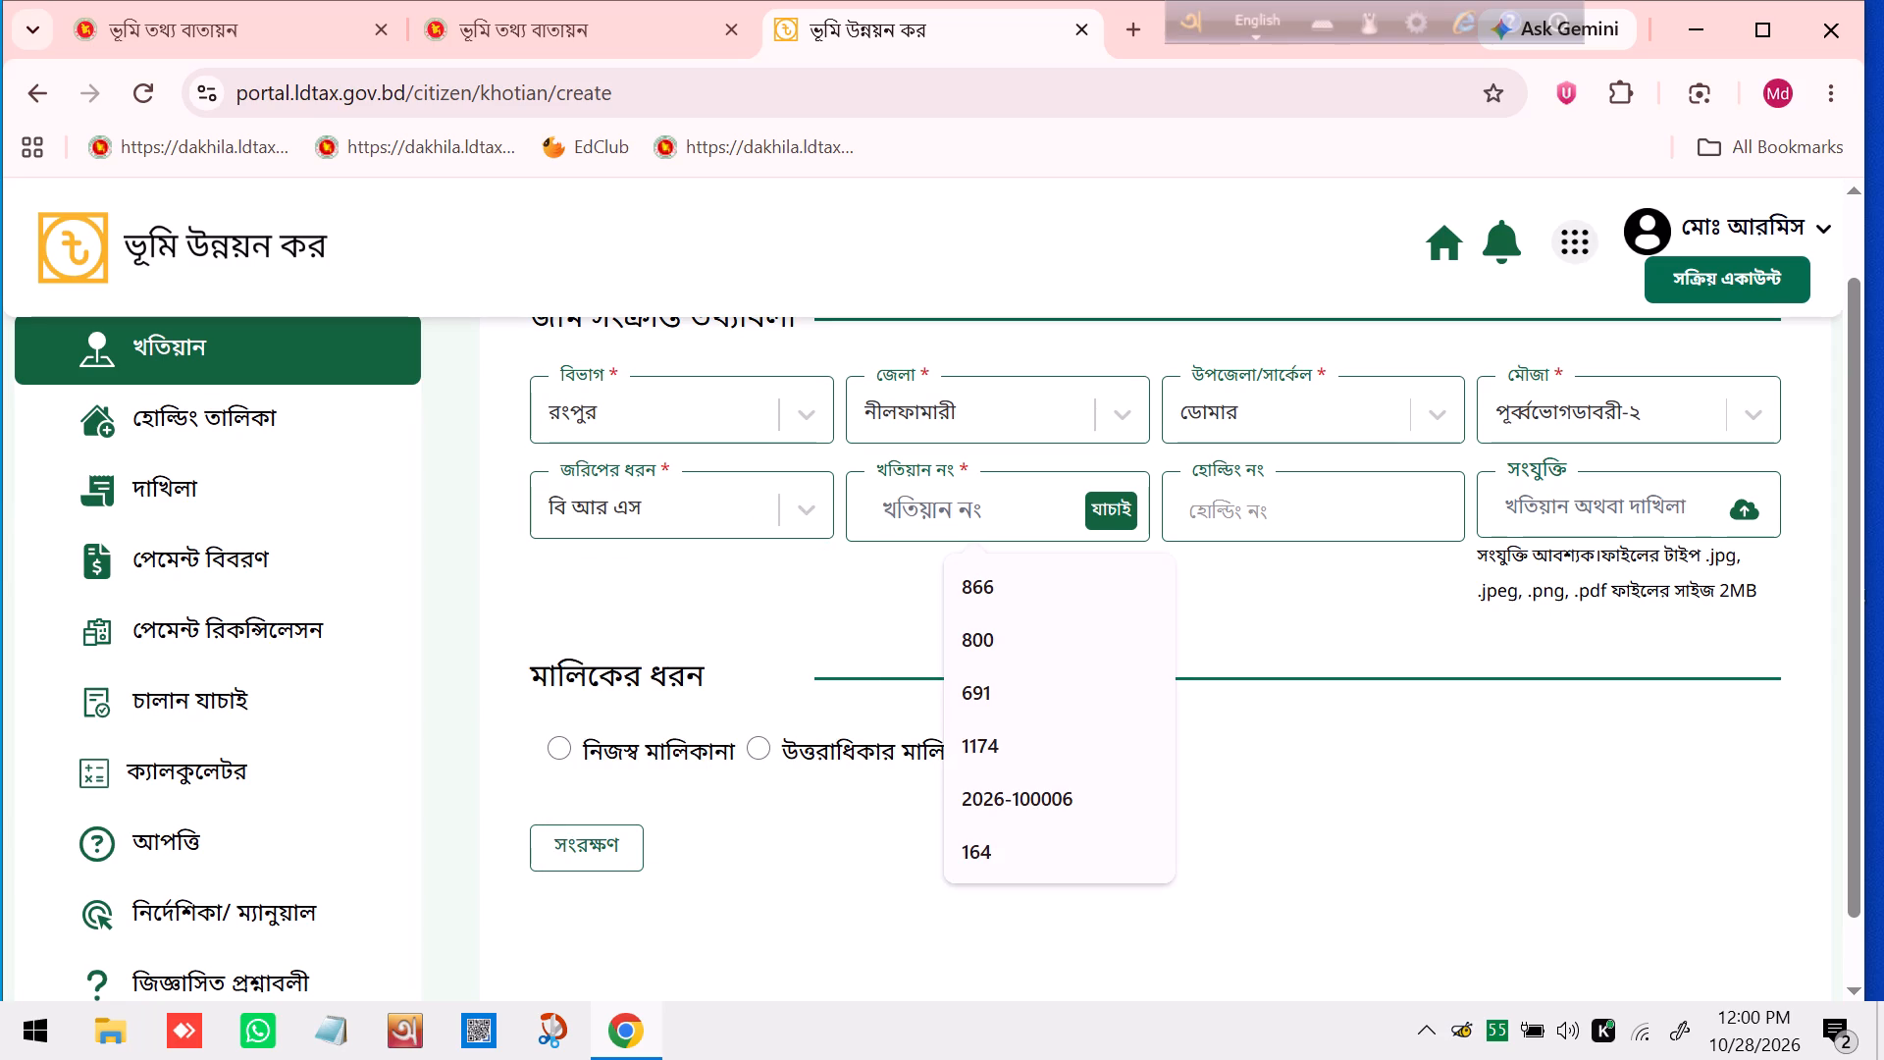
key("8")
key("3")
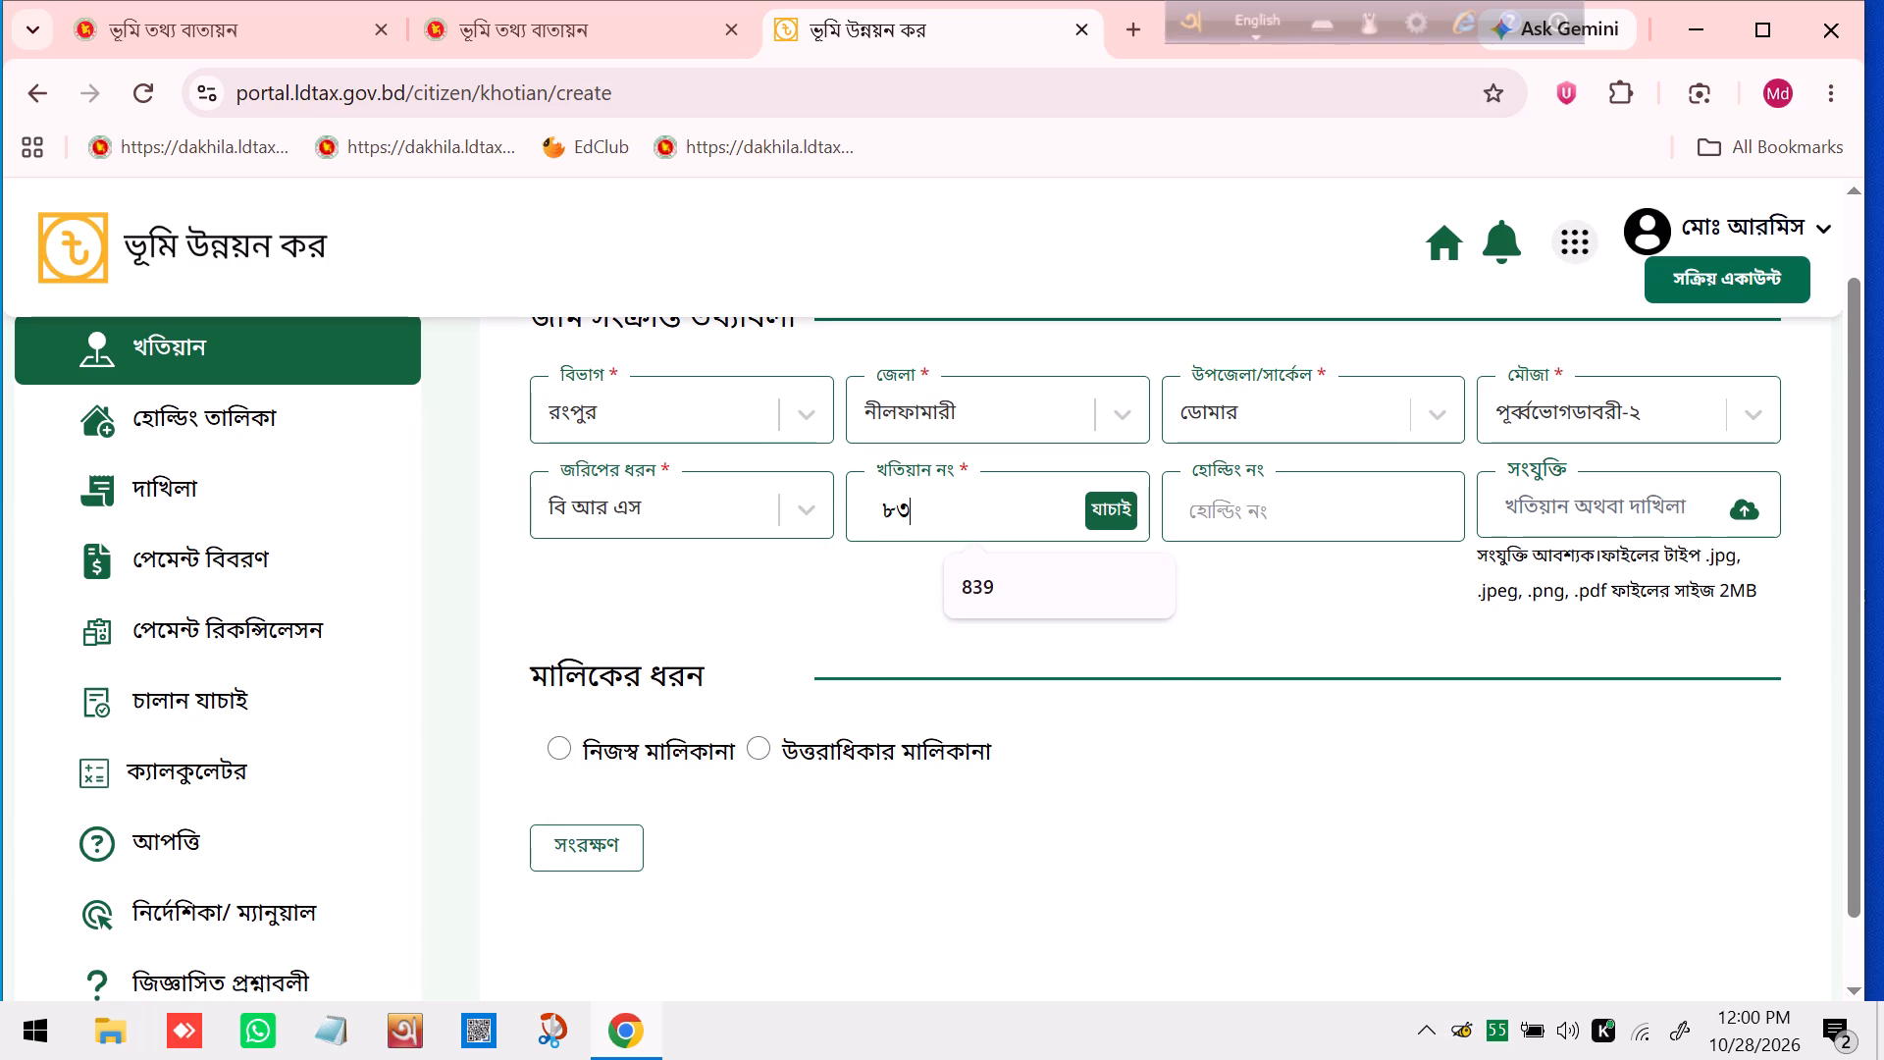
Attach the file p-83.pdf from the Desktop as the khatian or dakhila document.
left_click(1548, 521)
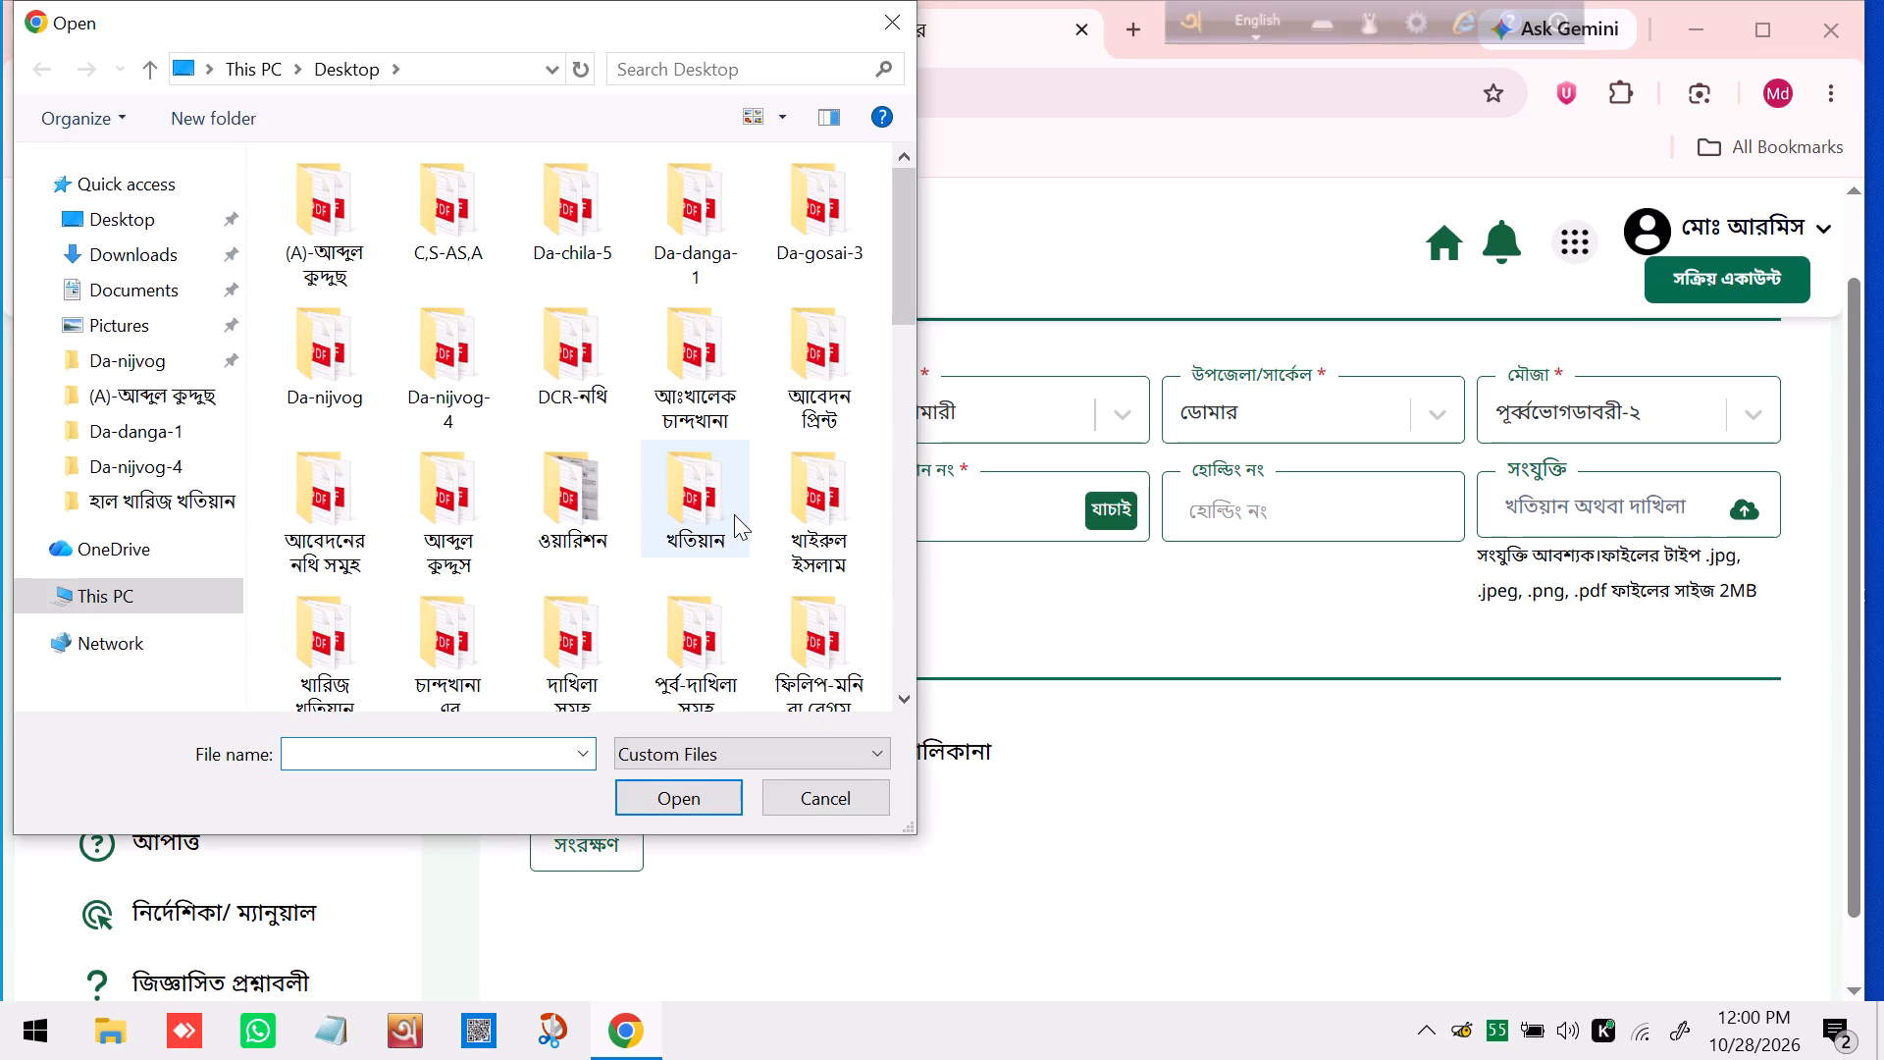
scroll(734, 514, "down", 2)
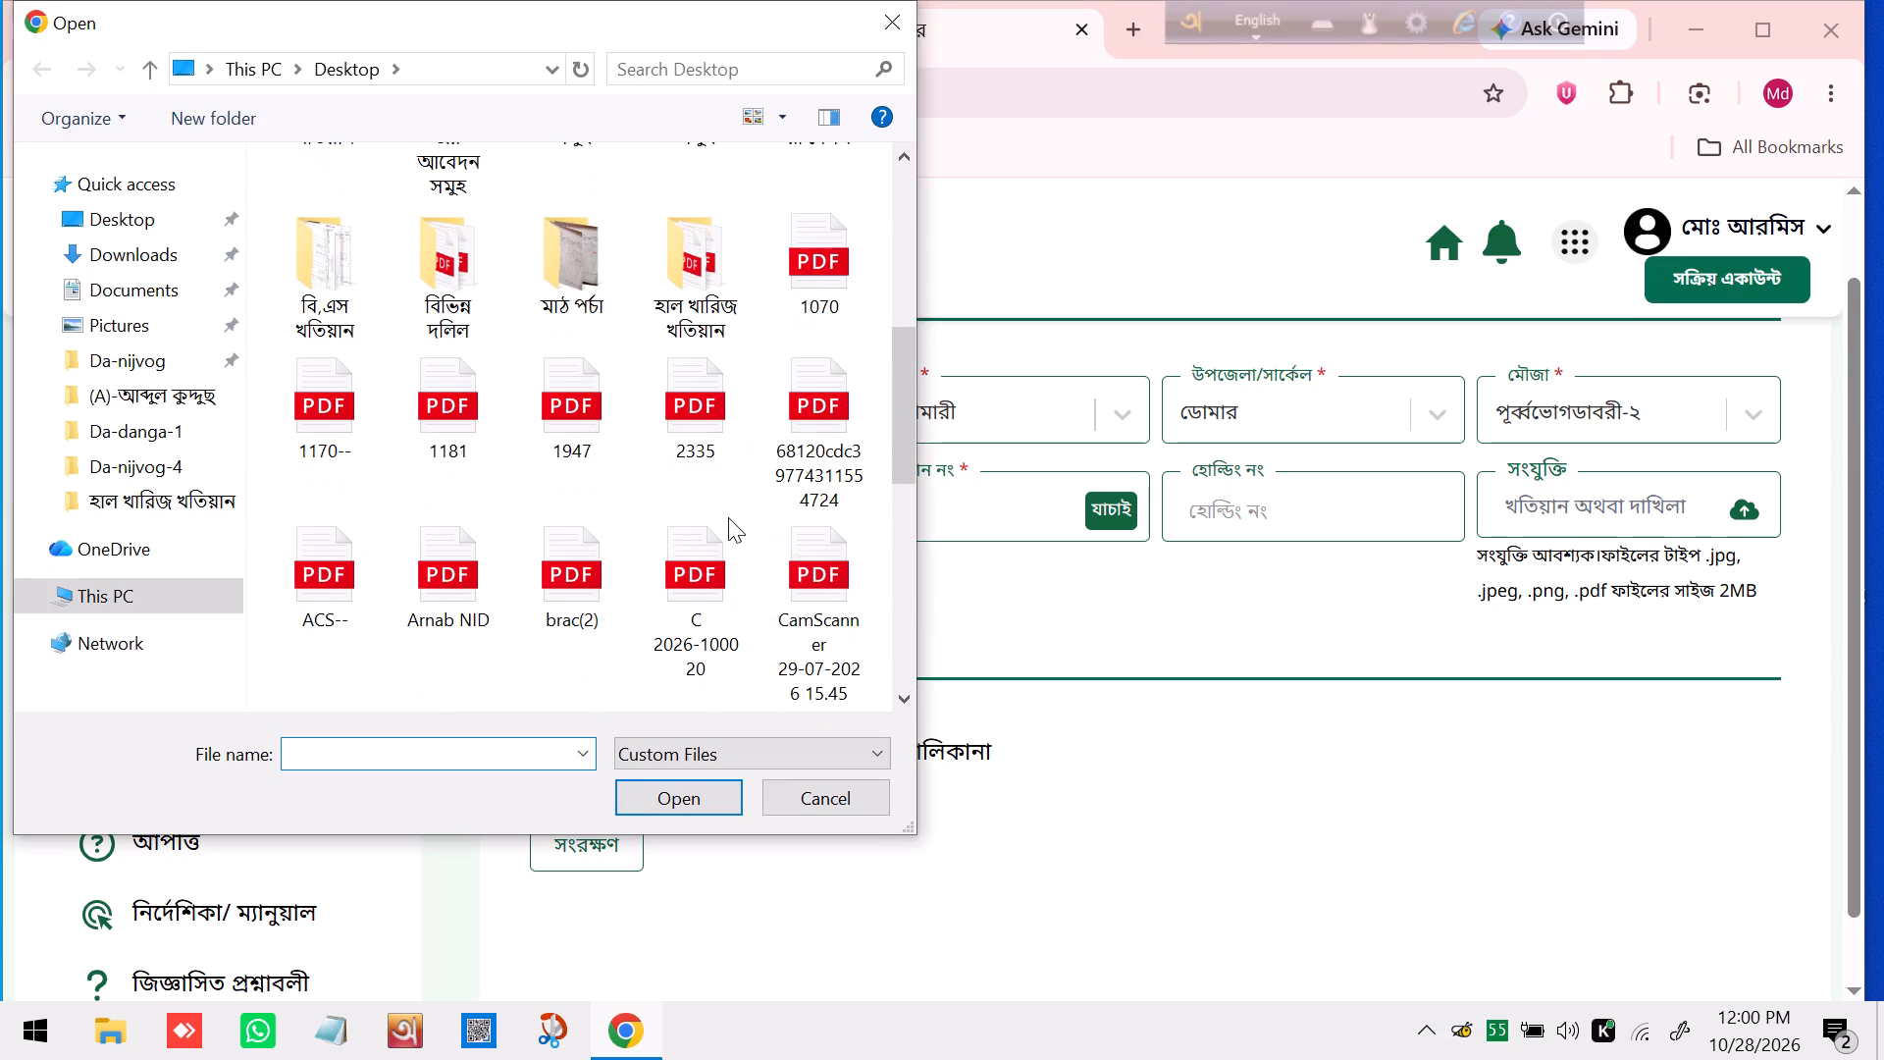
scroll(728, 517, "down", 2)
double_click(557, 465)
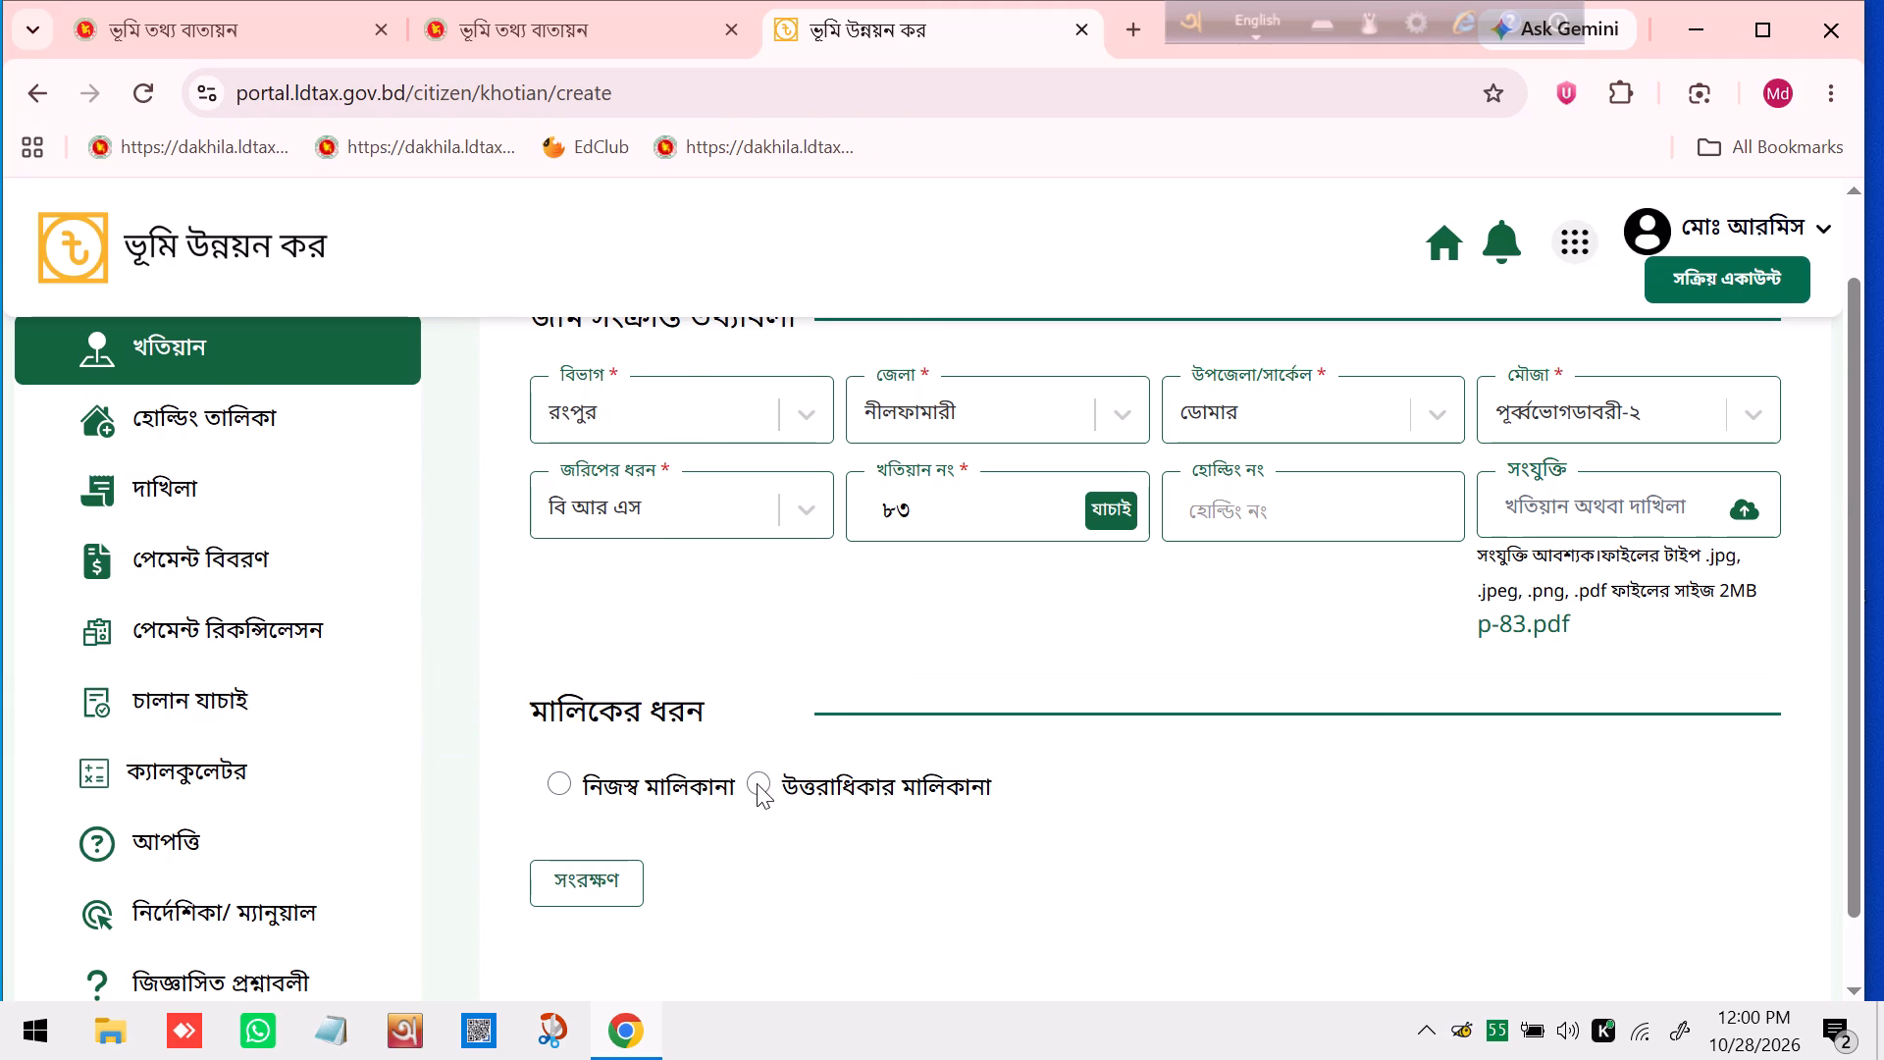
Choose উত্তরাধিকার মালিকানা as the ownership type and enter the khatian owner's name in Bangla.
left_click(757, 783)
left_click(832, 526)
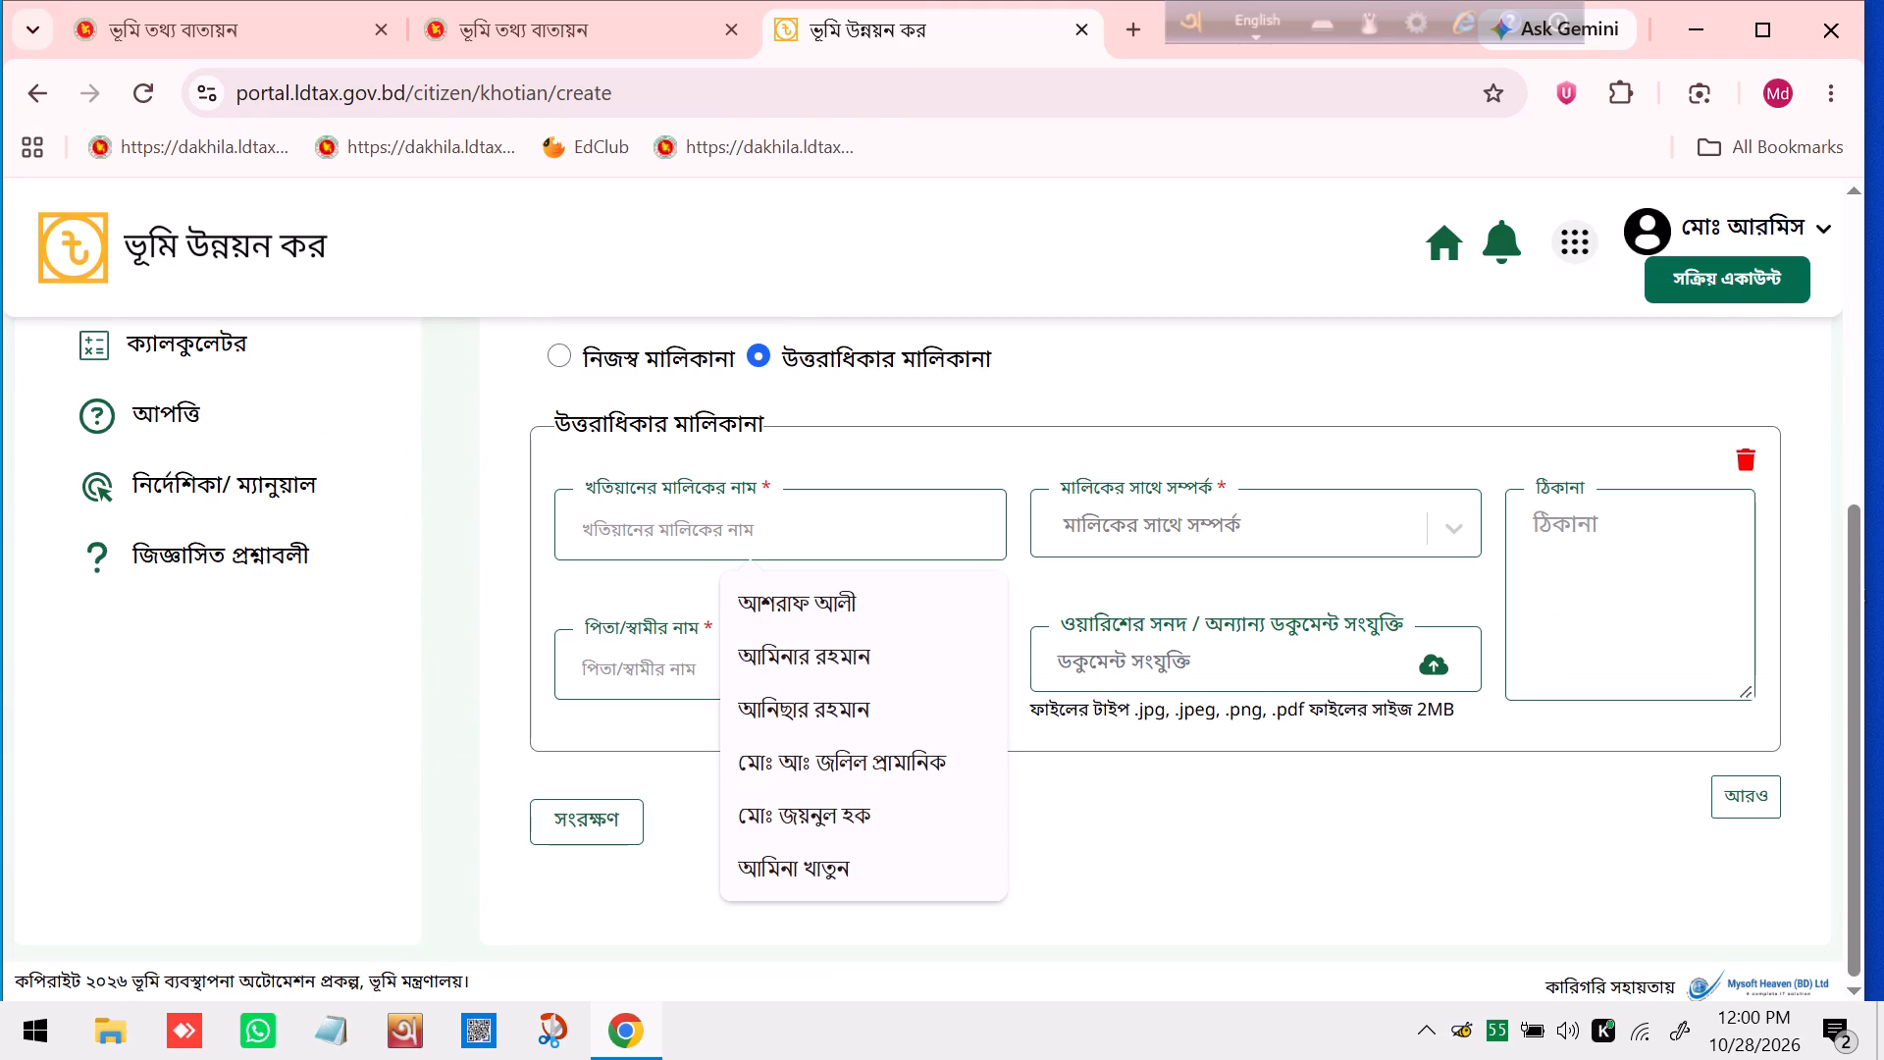
key("Right")
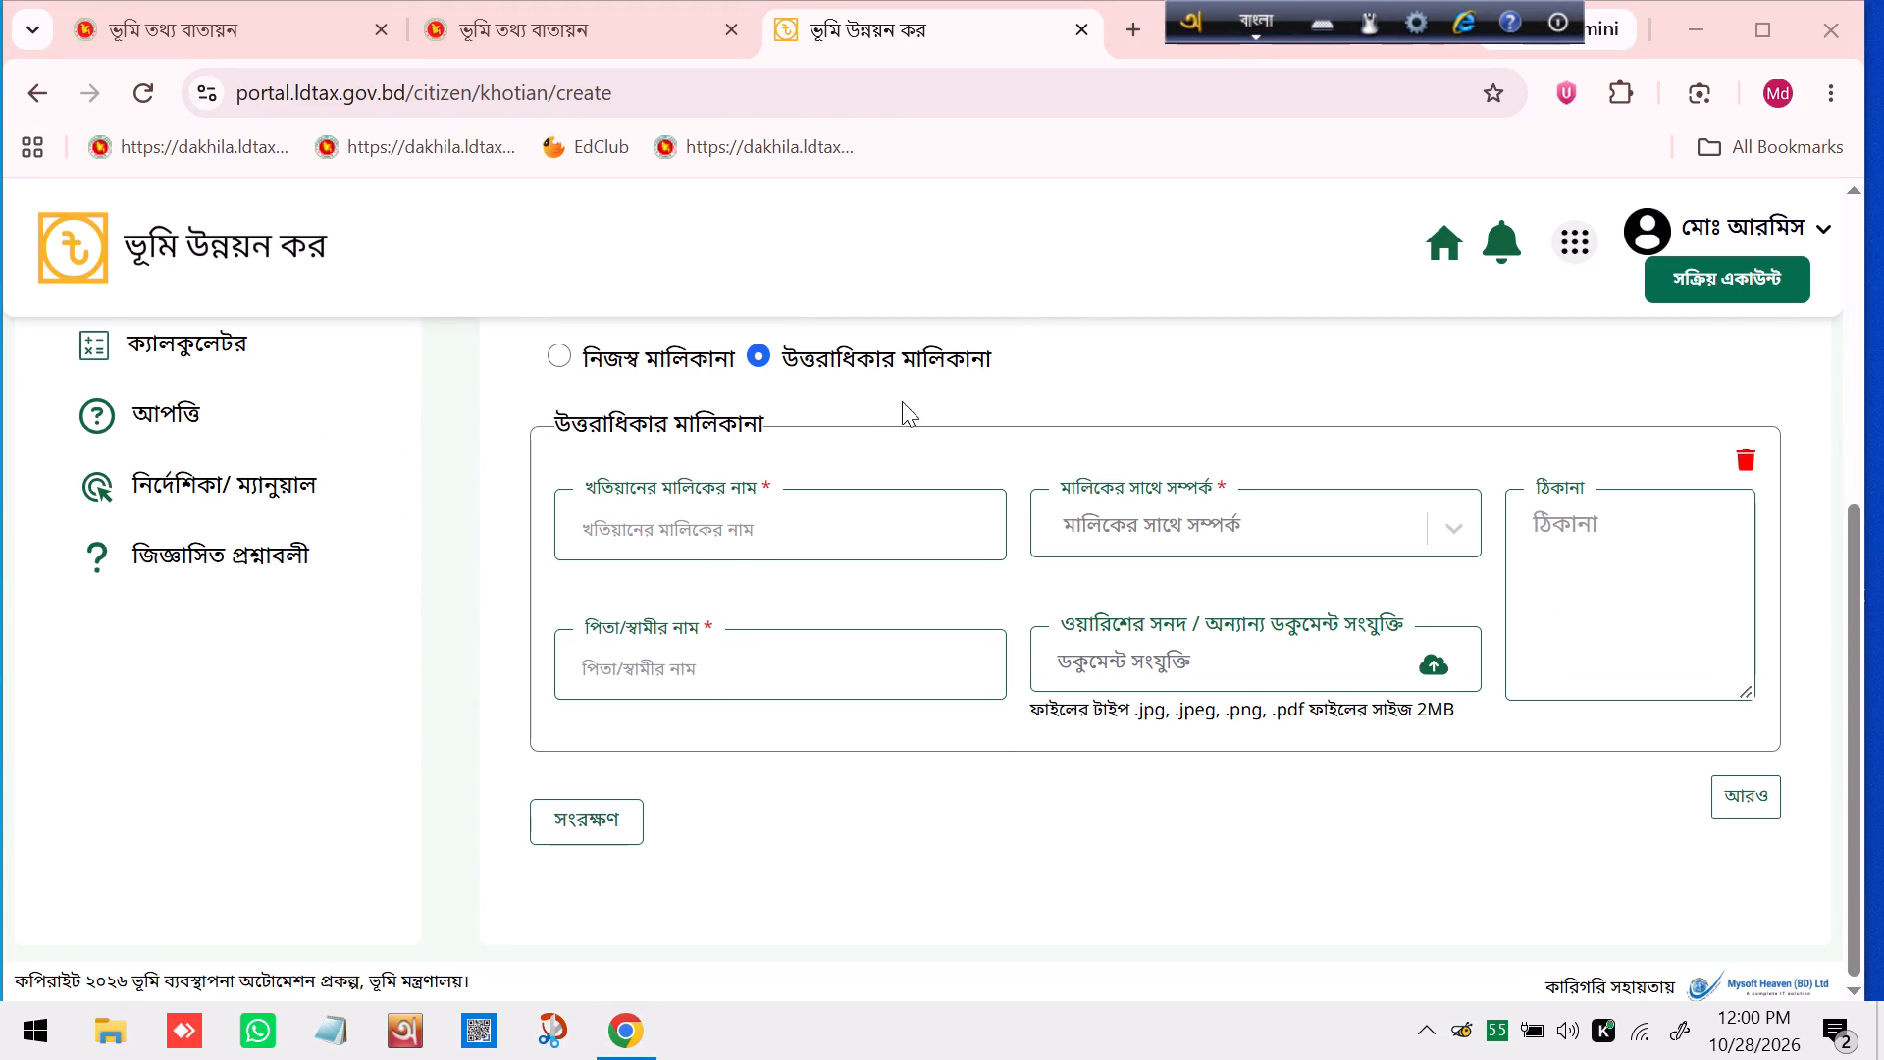
left_click(810, 529)
key("Right")
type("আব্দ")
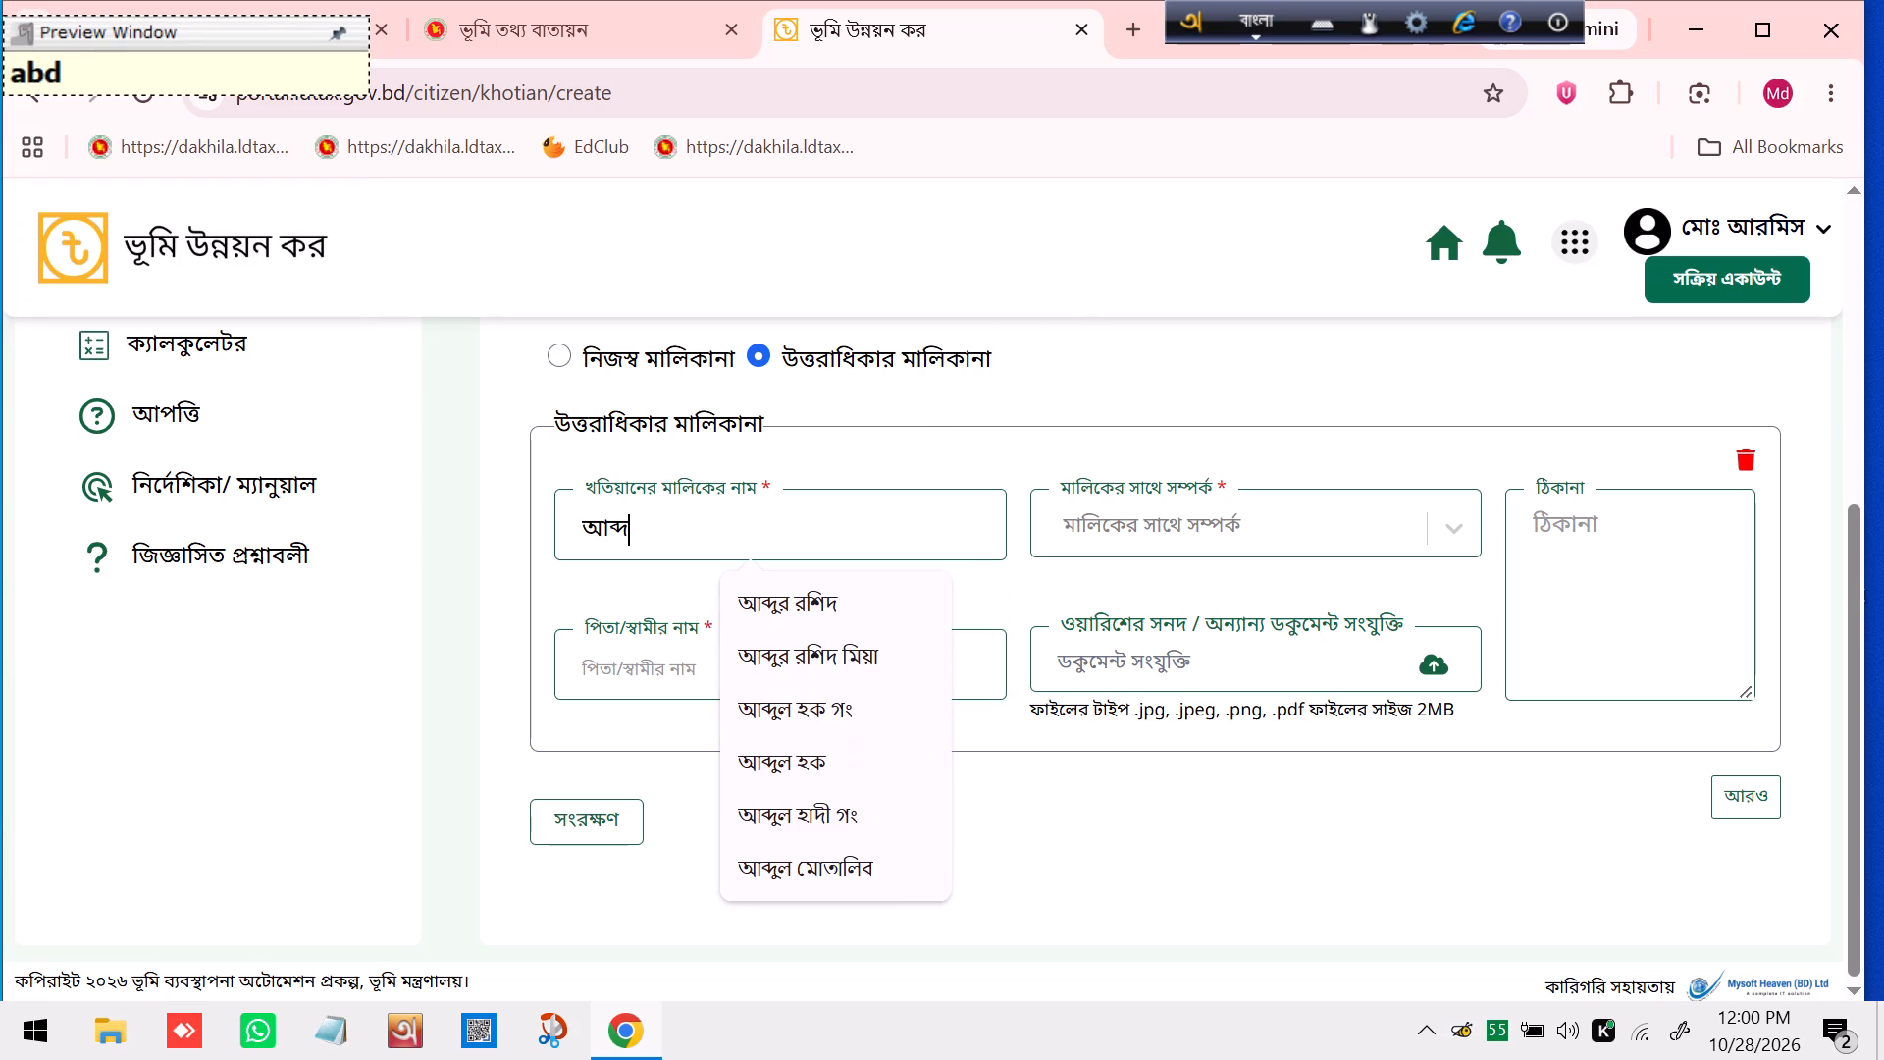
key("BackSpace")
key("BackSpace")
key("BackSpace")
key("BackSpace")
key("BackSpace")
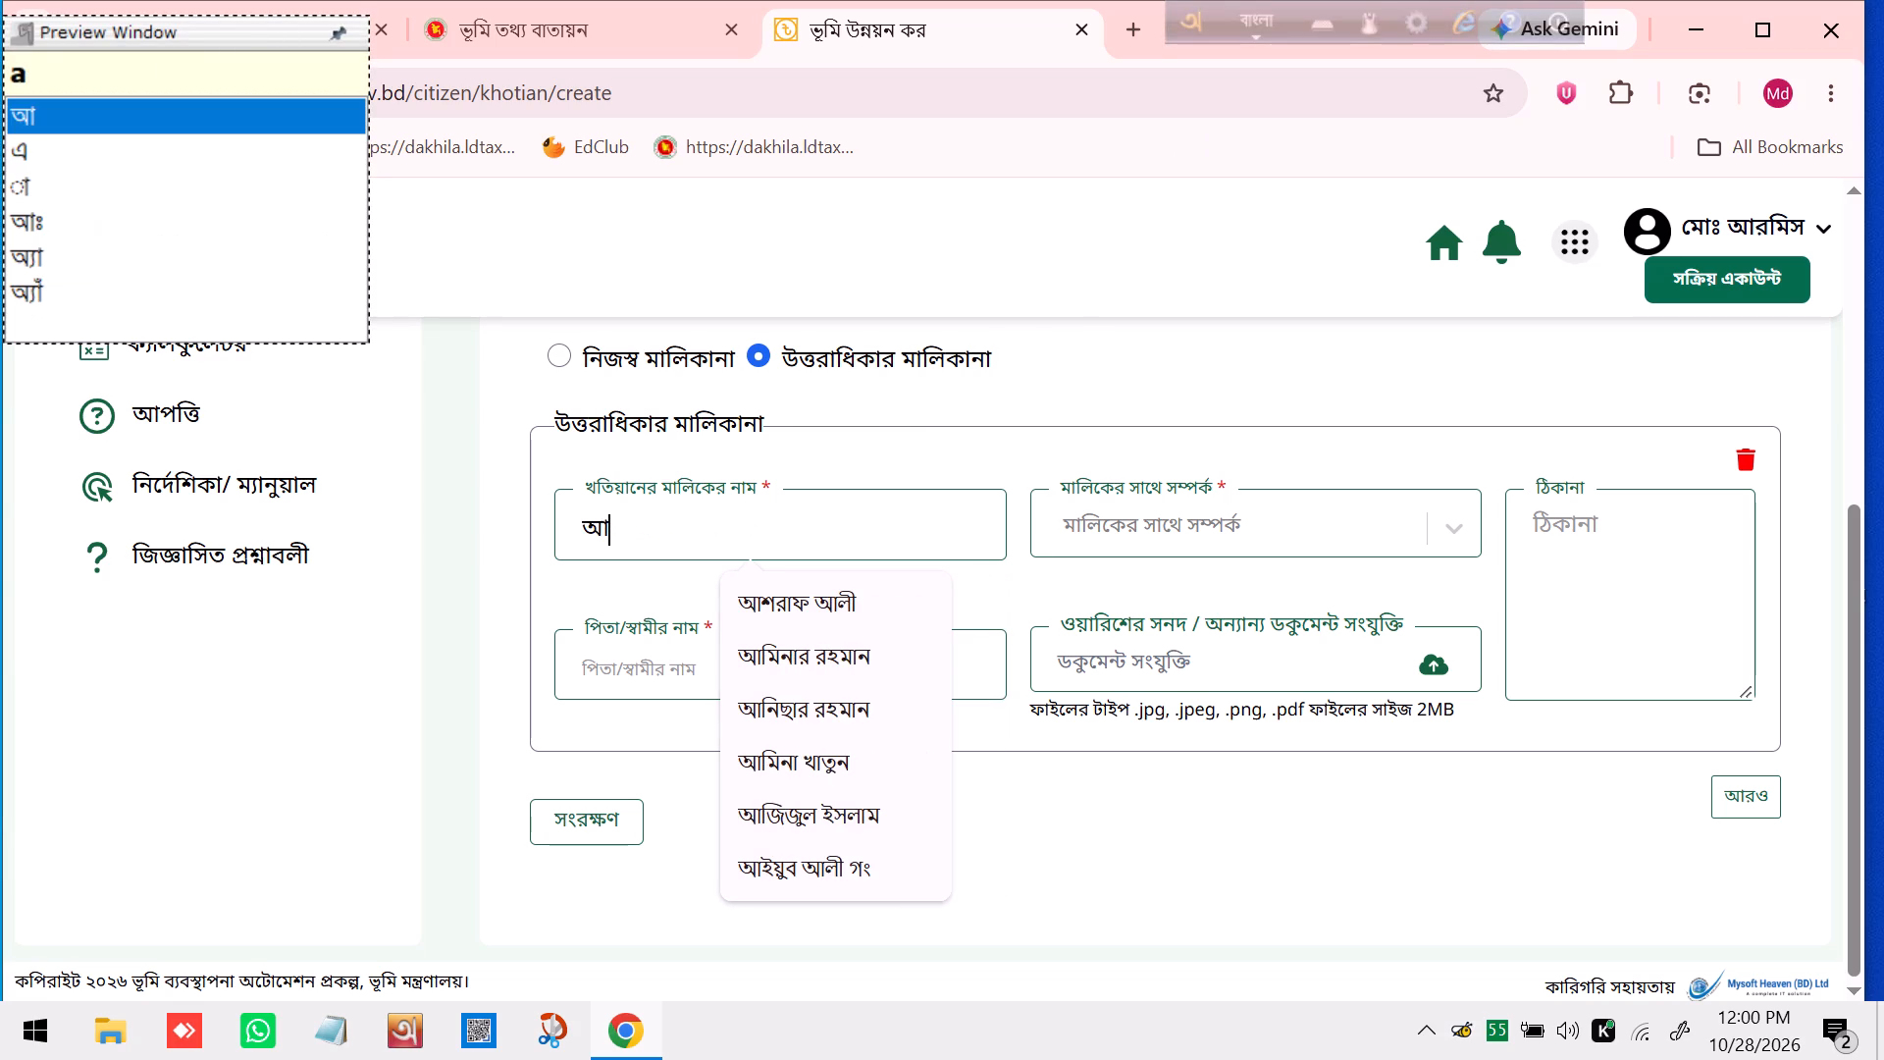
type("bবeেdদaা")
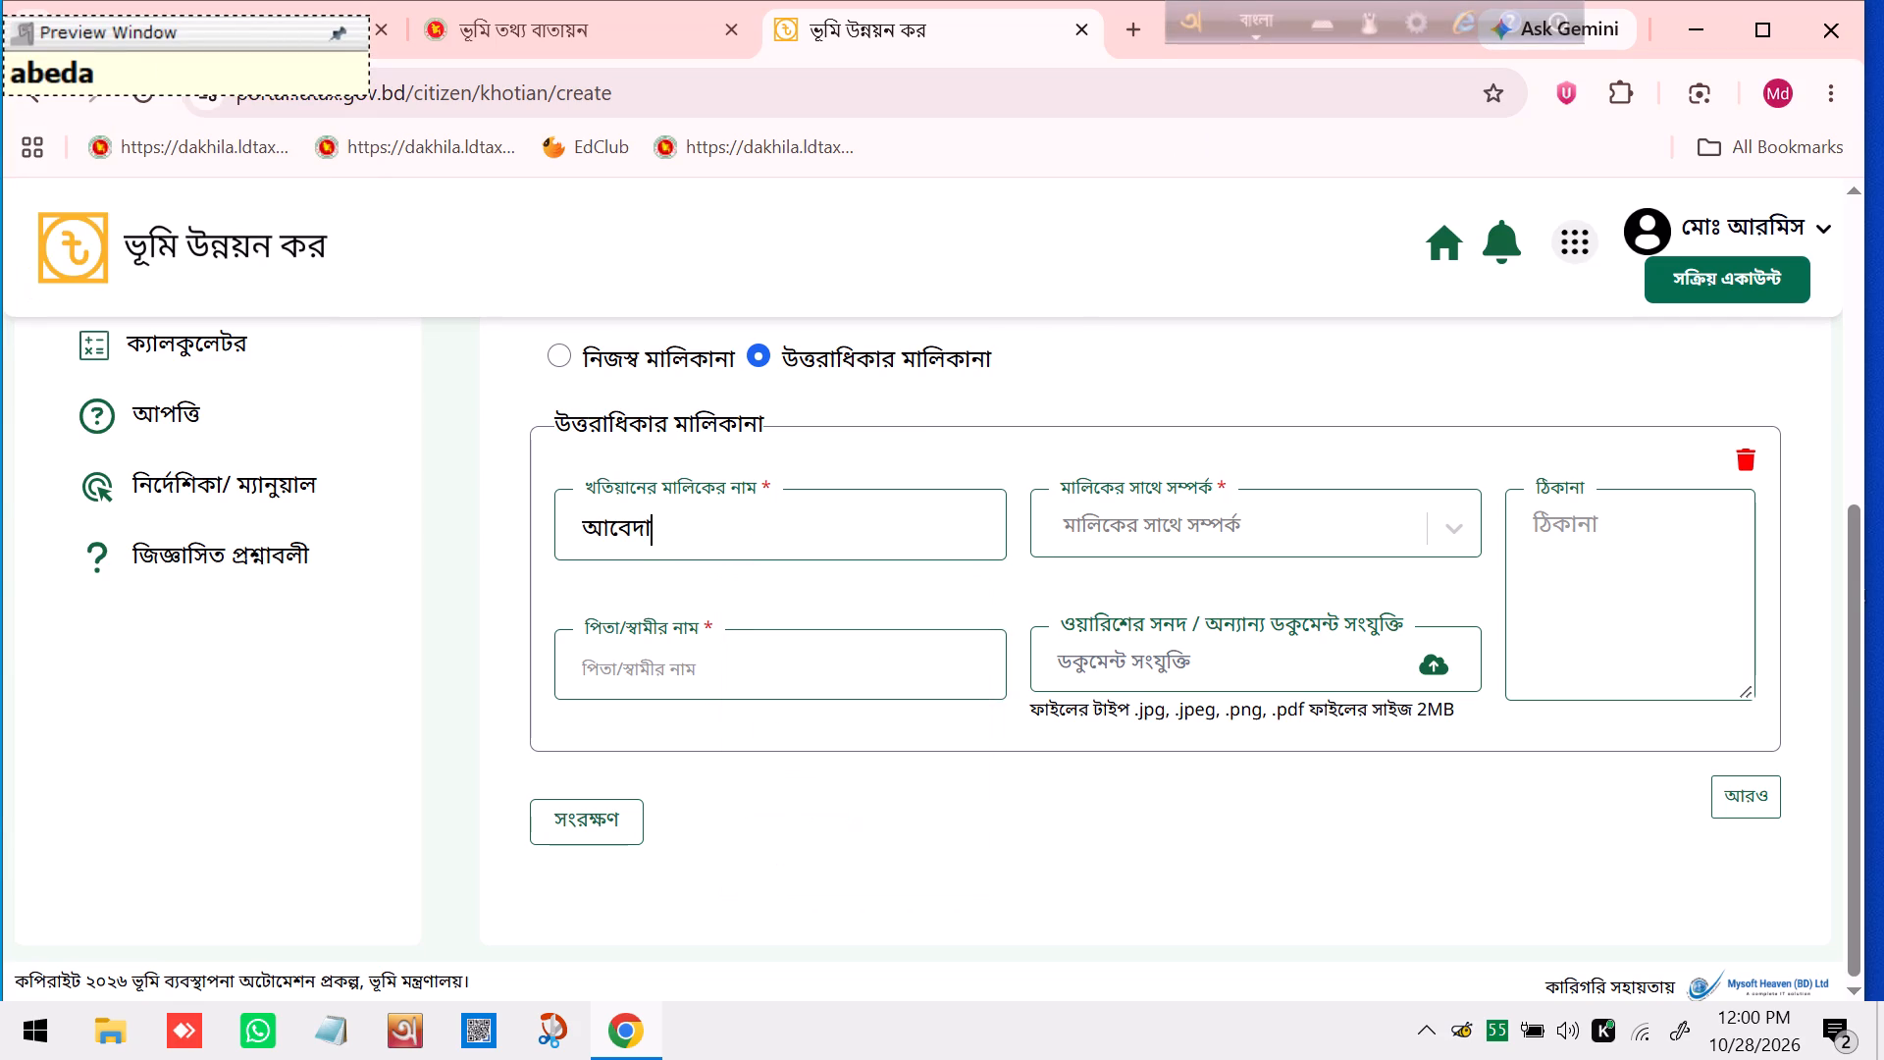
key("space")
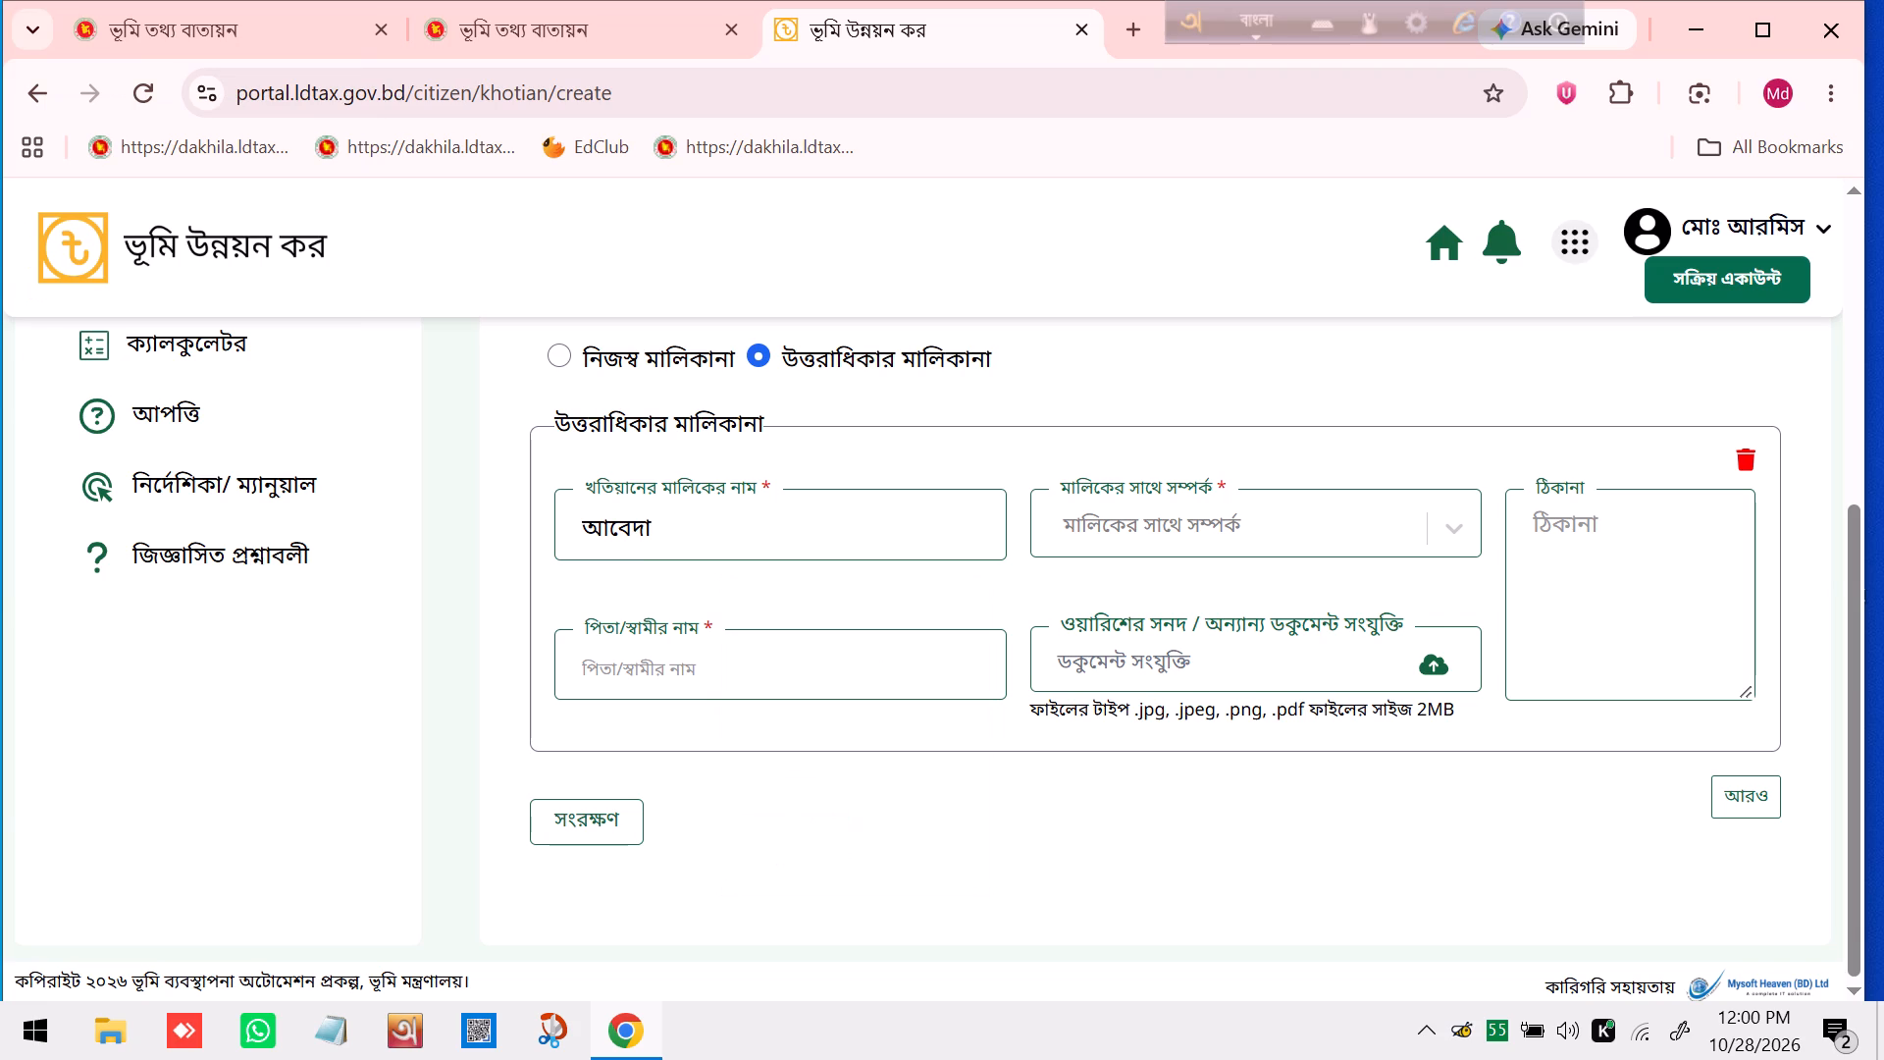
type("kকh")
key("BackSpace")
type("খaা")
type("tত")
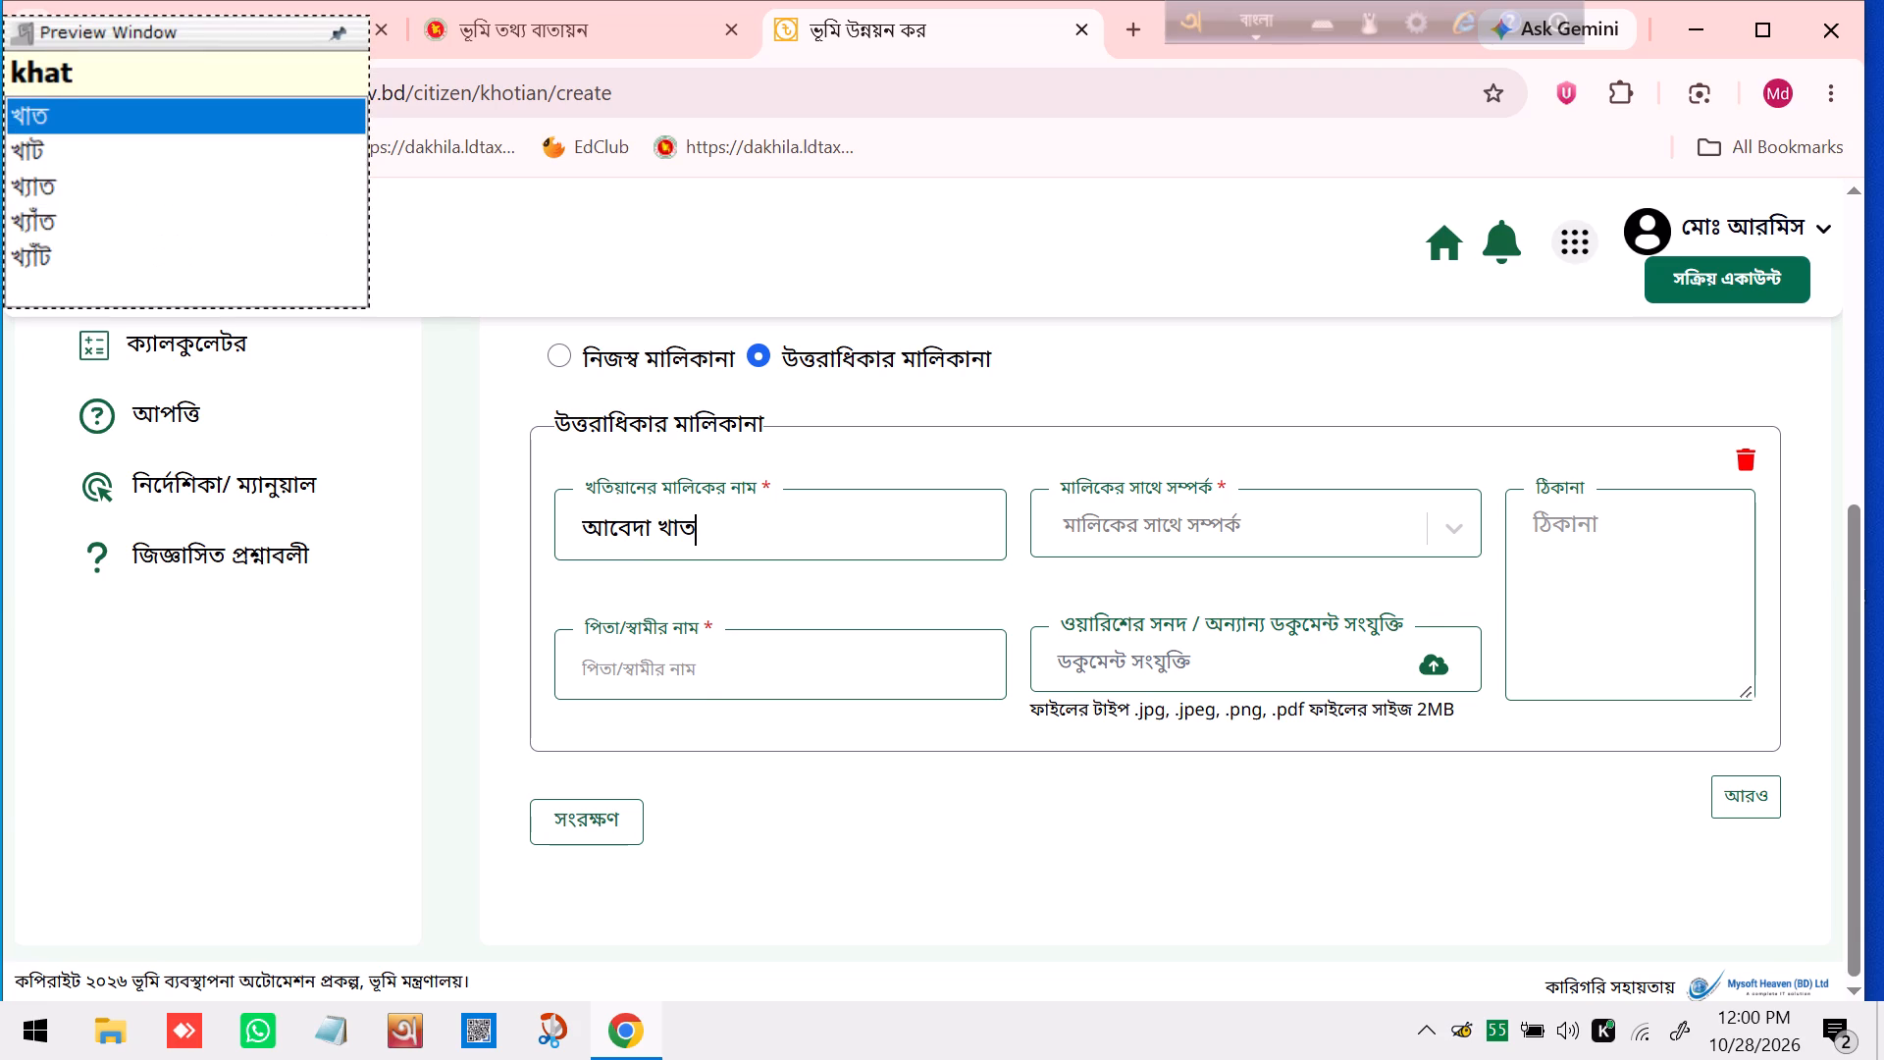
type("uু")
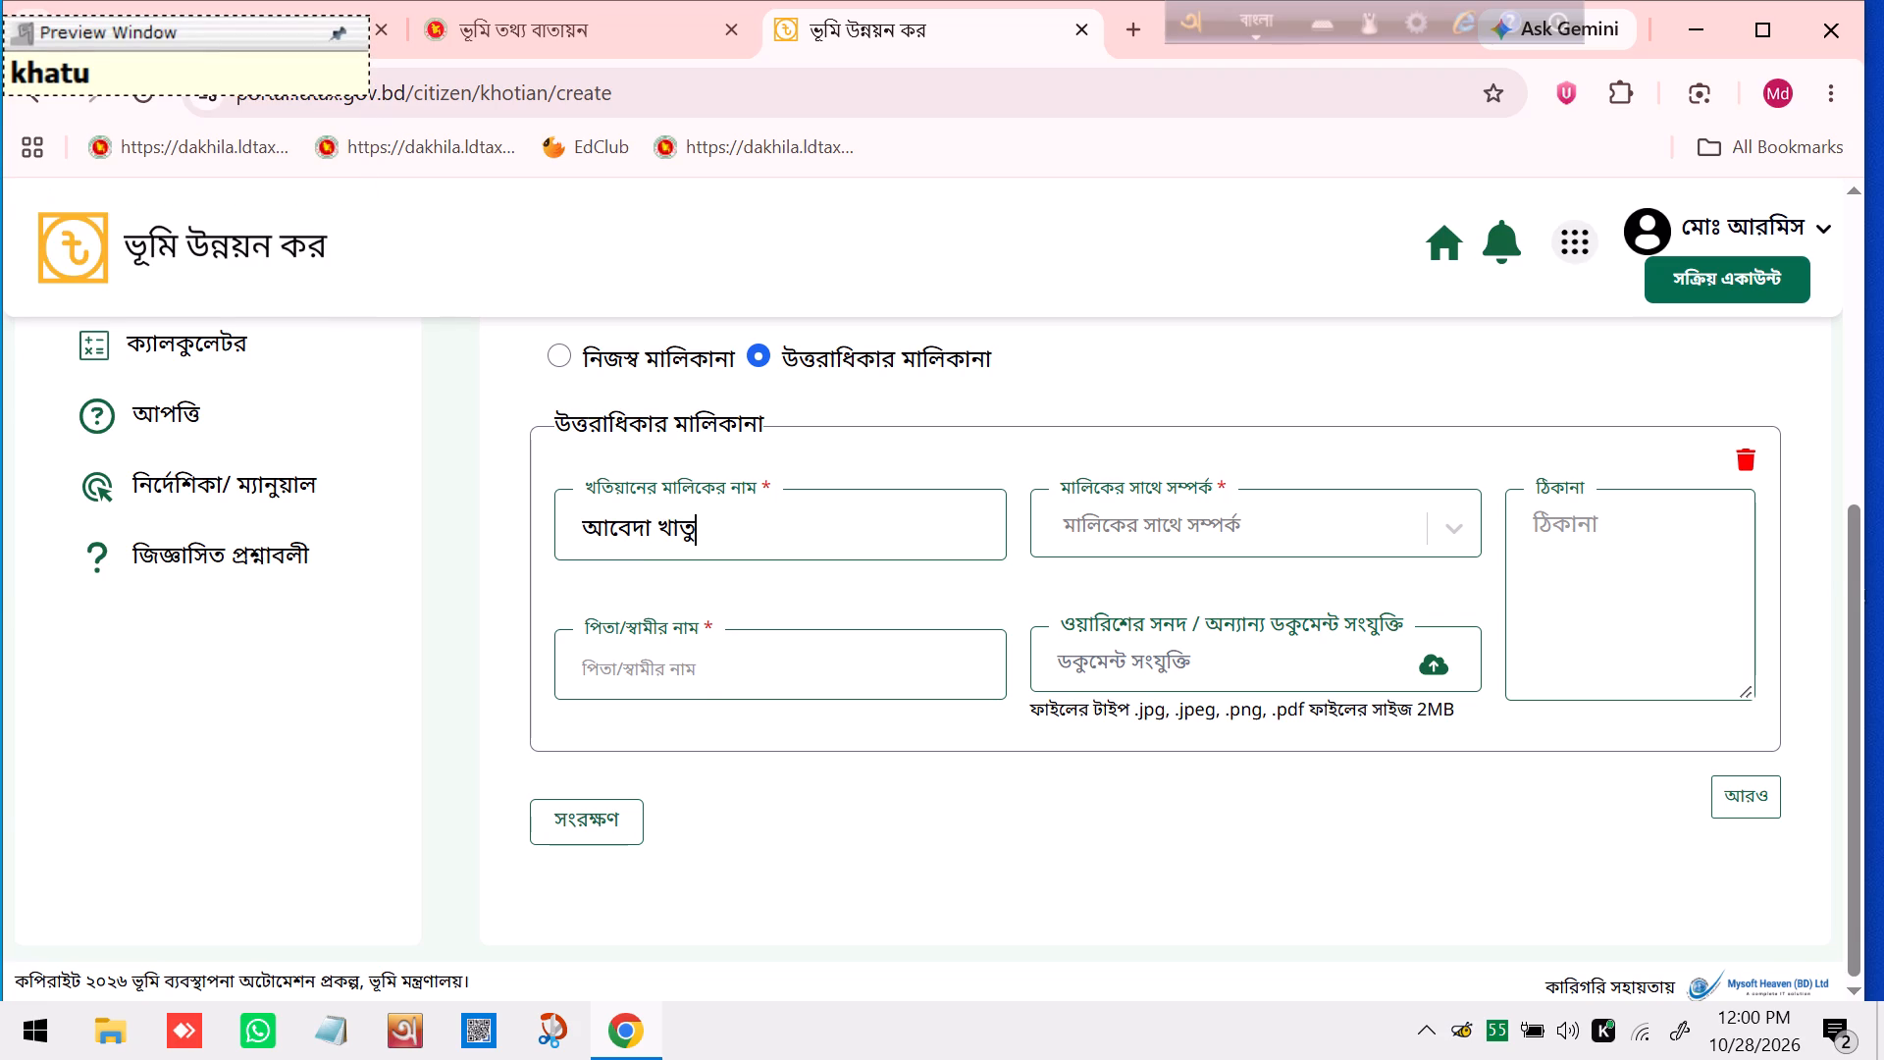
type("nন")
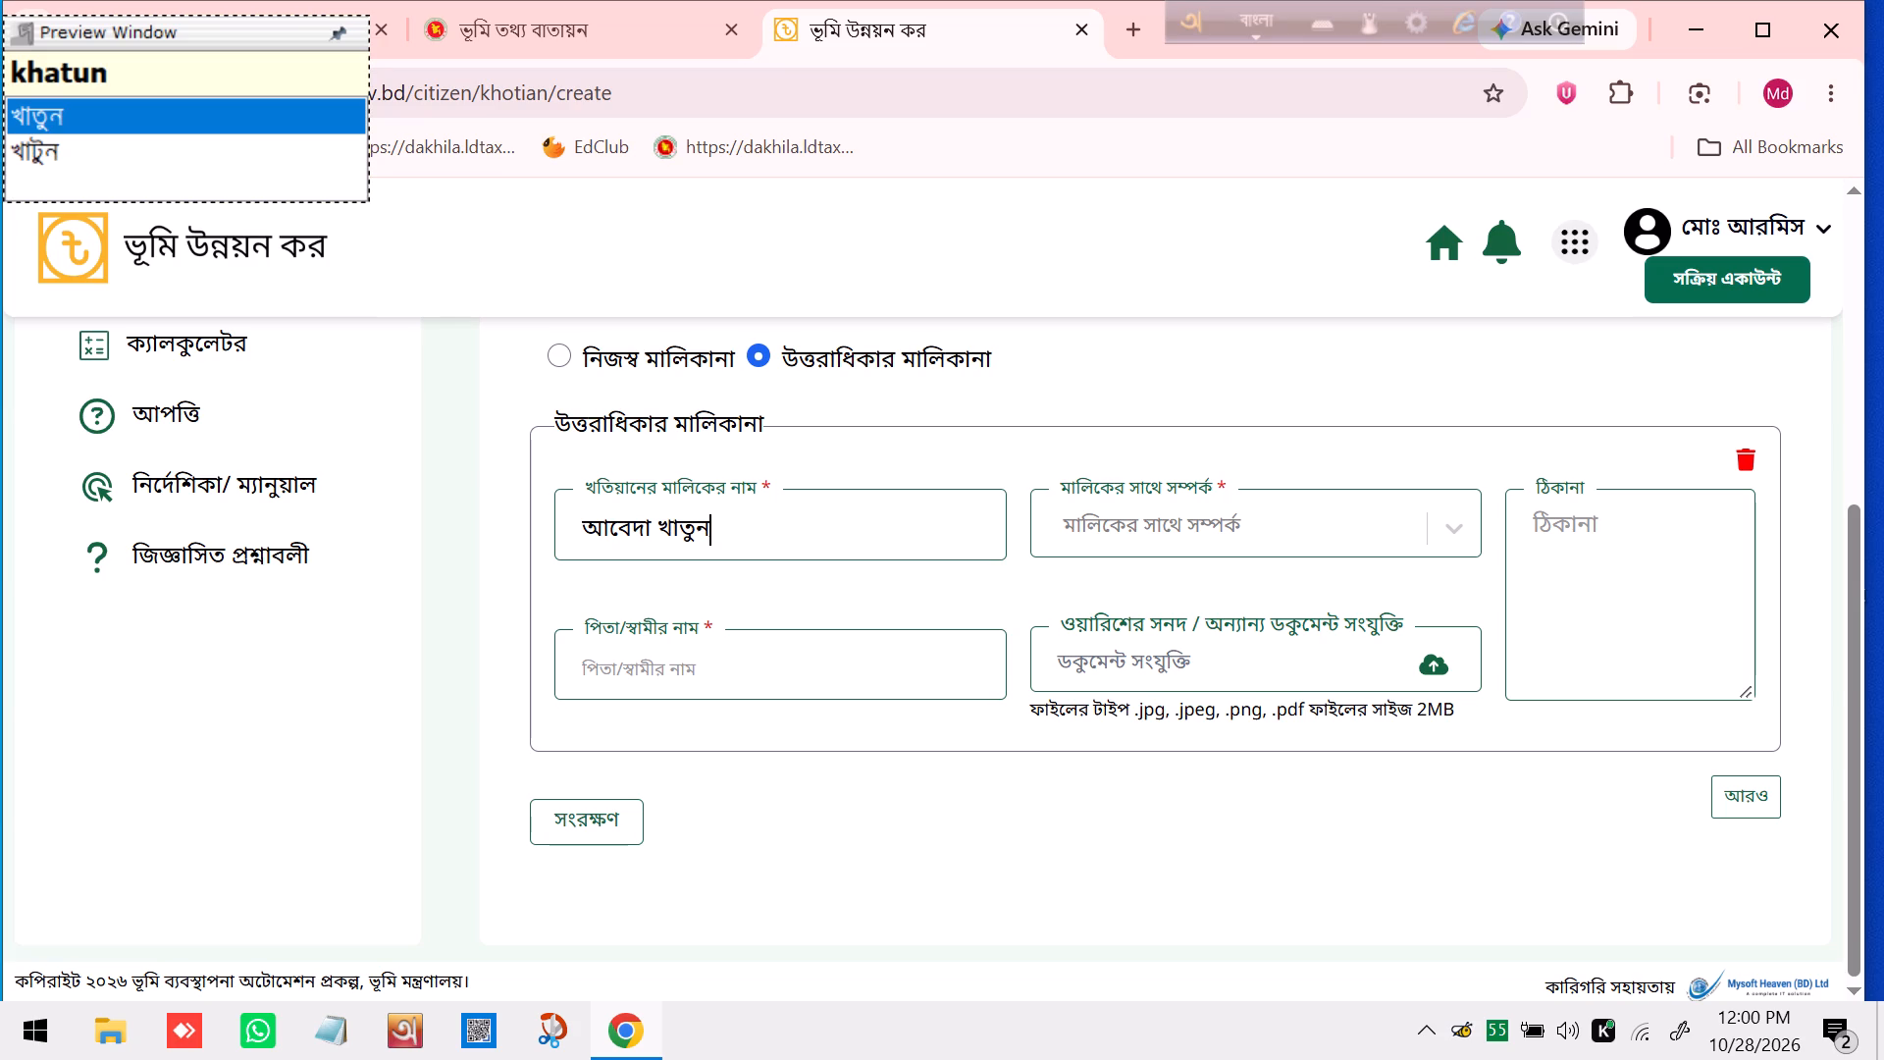
Set the relationship with the owner to দাদি and enter নিজ as the address.
left_click(1174, 531)
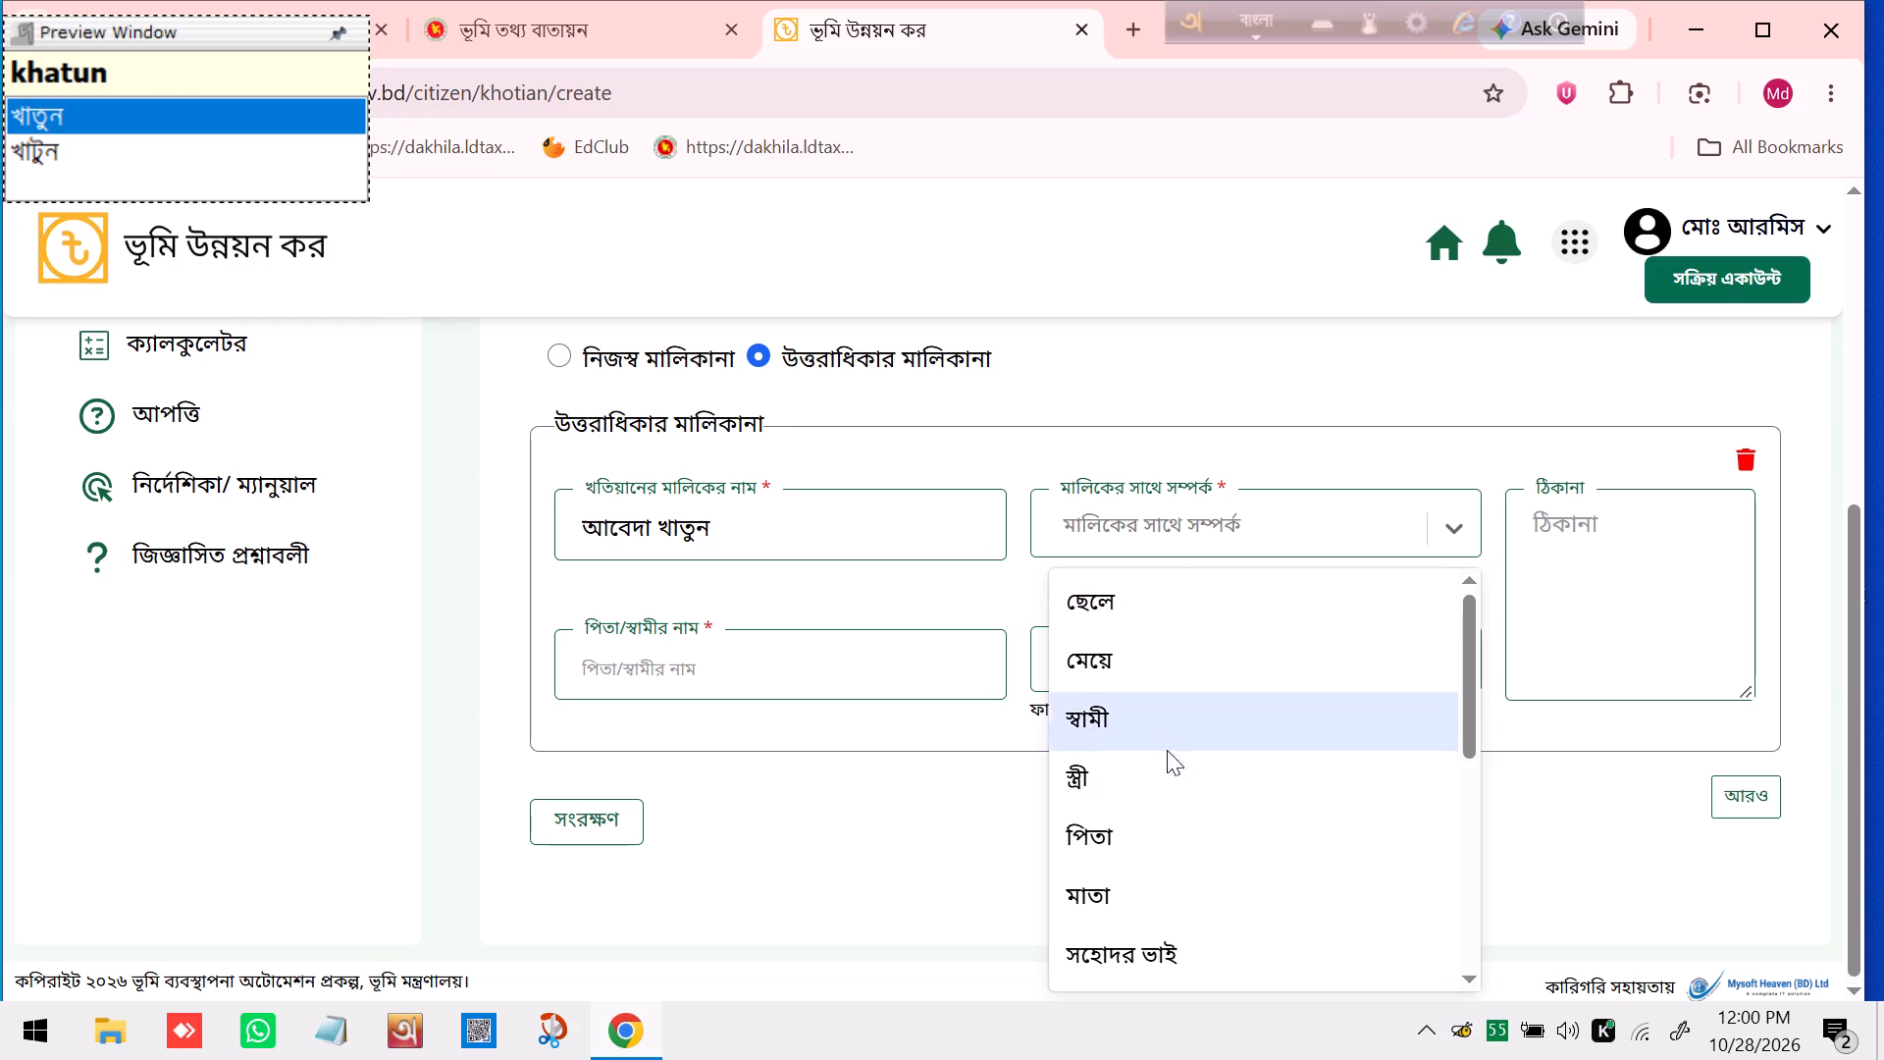
scroll(1165, 808, "down", 2)
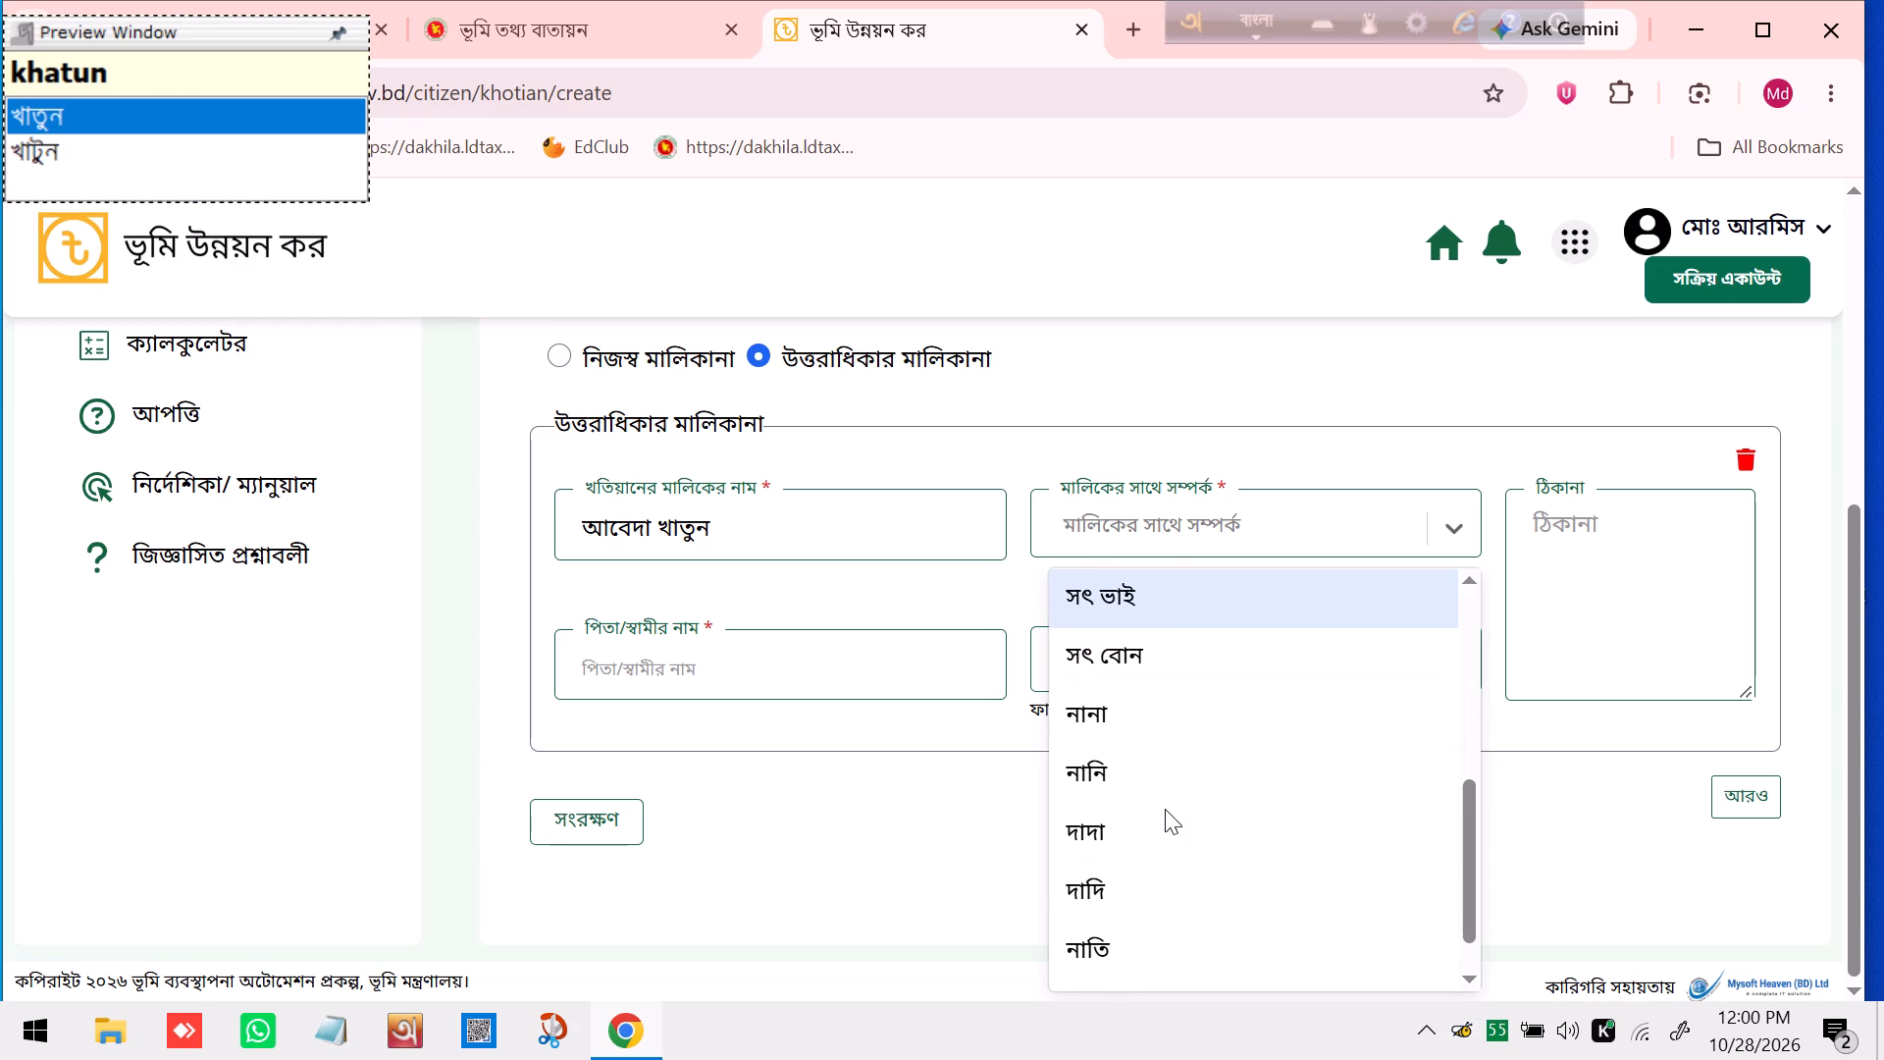
left_click(1104, 873)
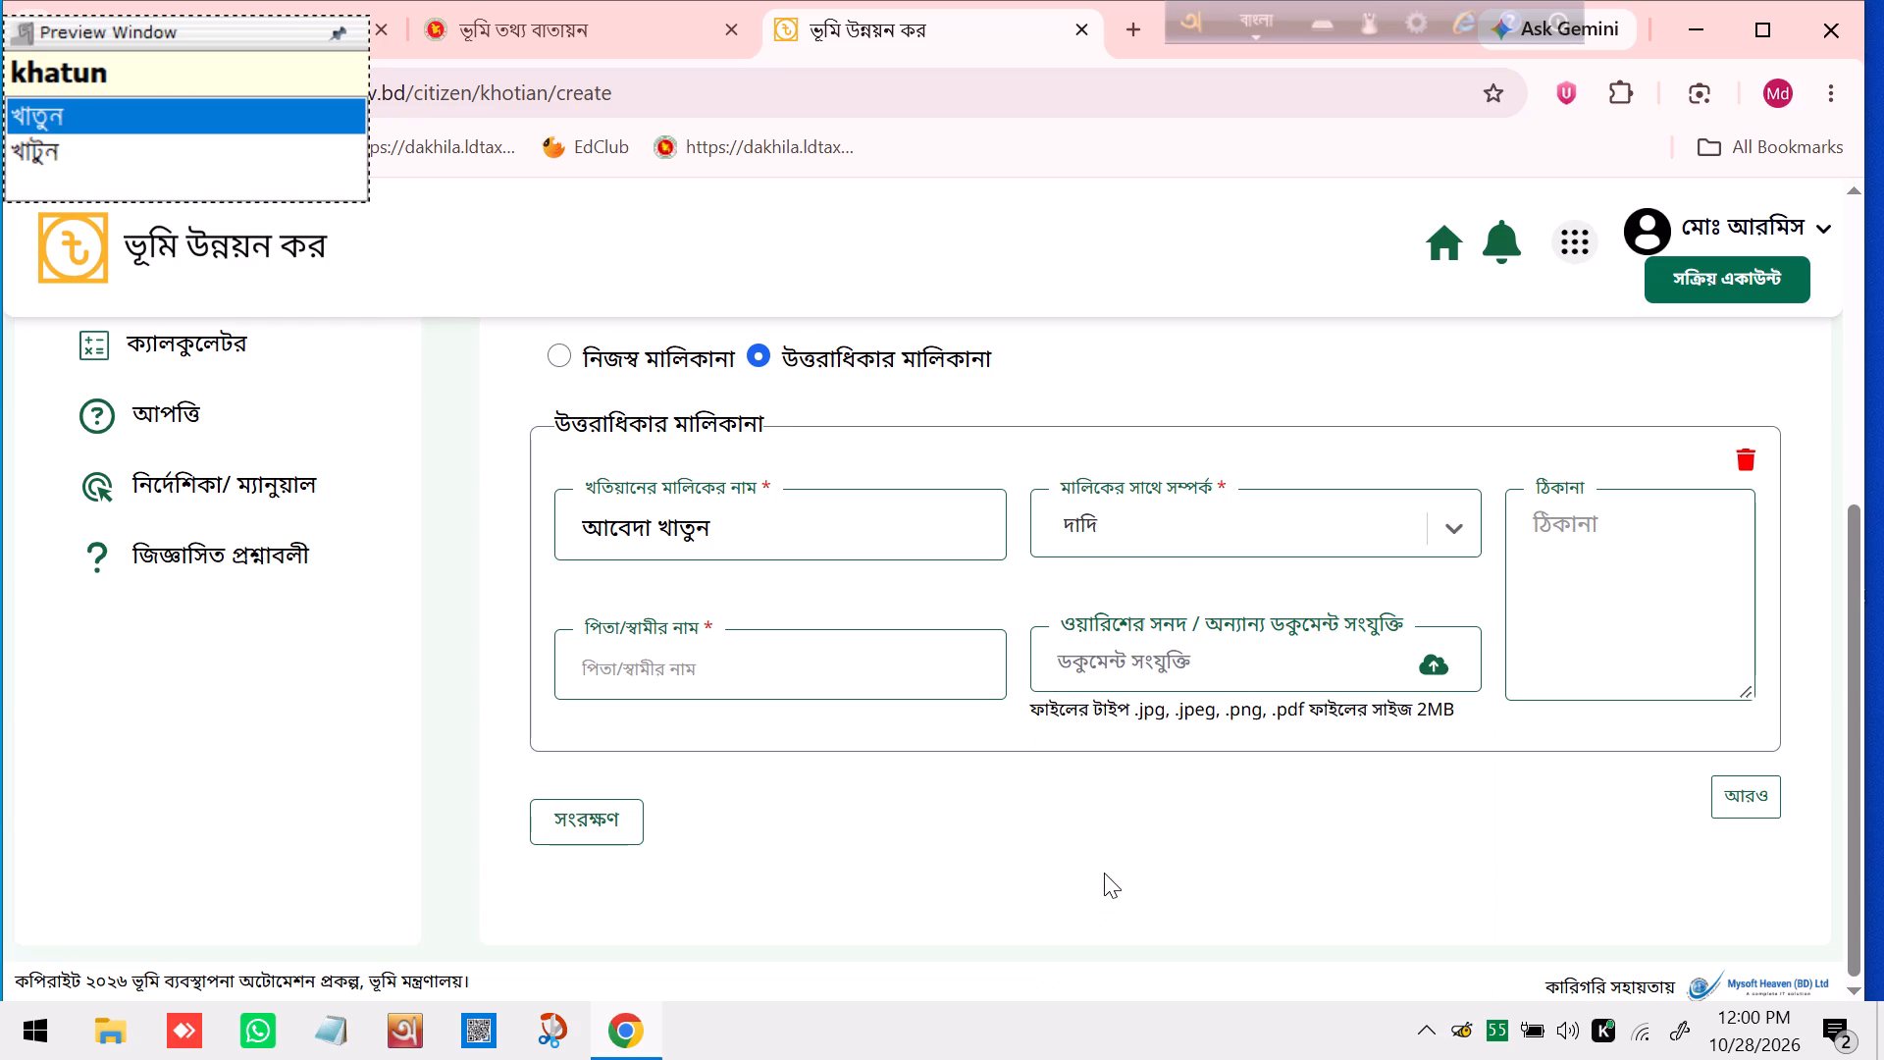
left_click(1589, 516)
key("Right")
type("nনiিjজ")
Enter the name of the owner's husband in Bangla, prefixed with জং, in the father/husband name field.
left_click(912, 670)
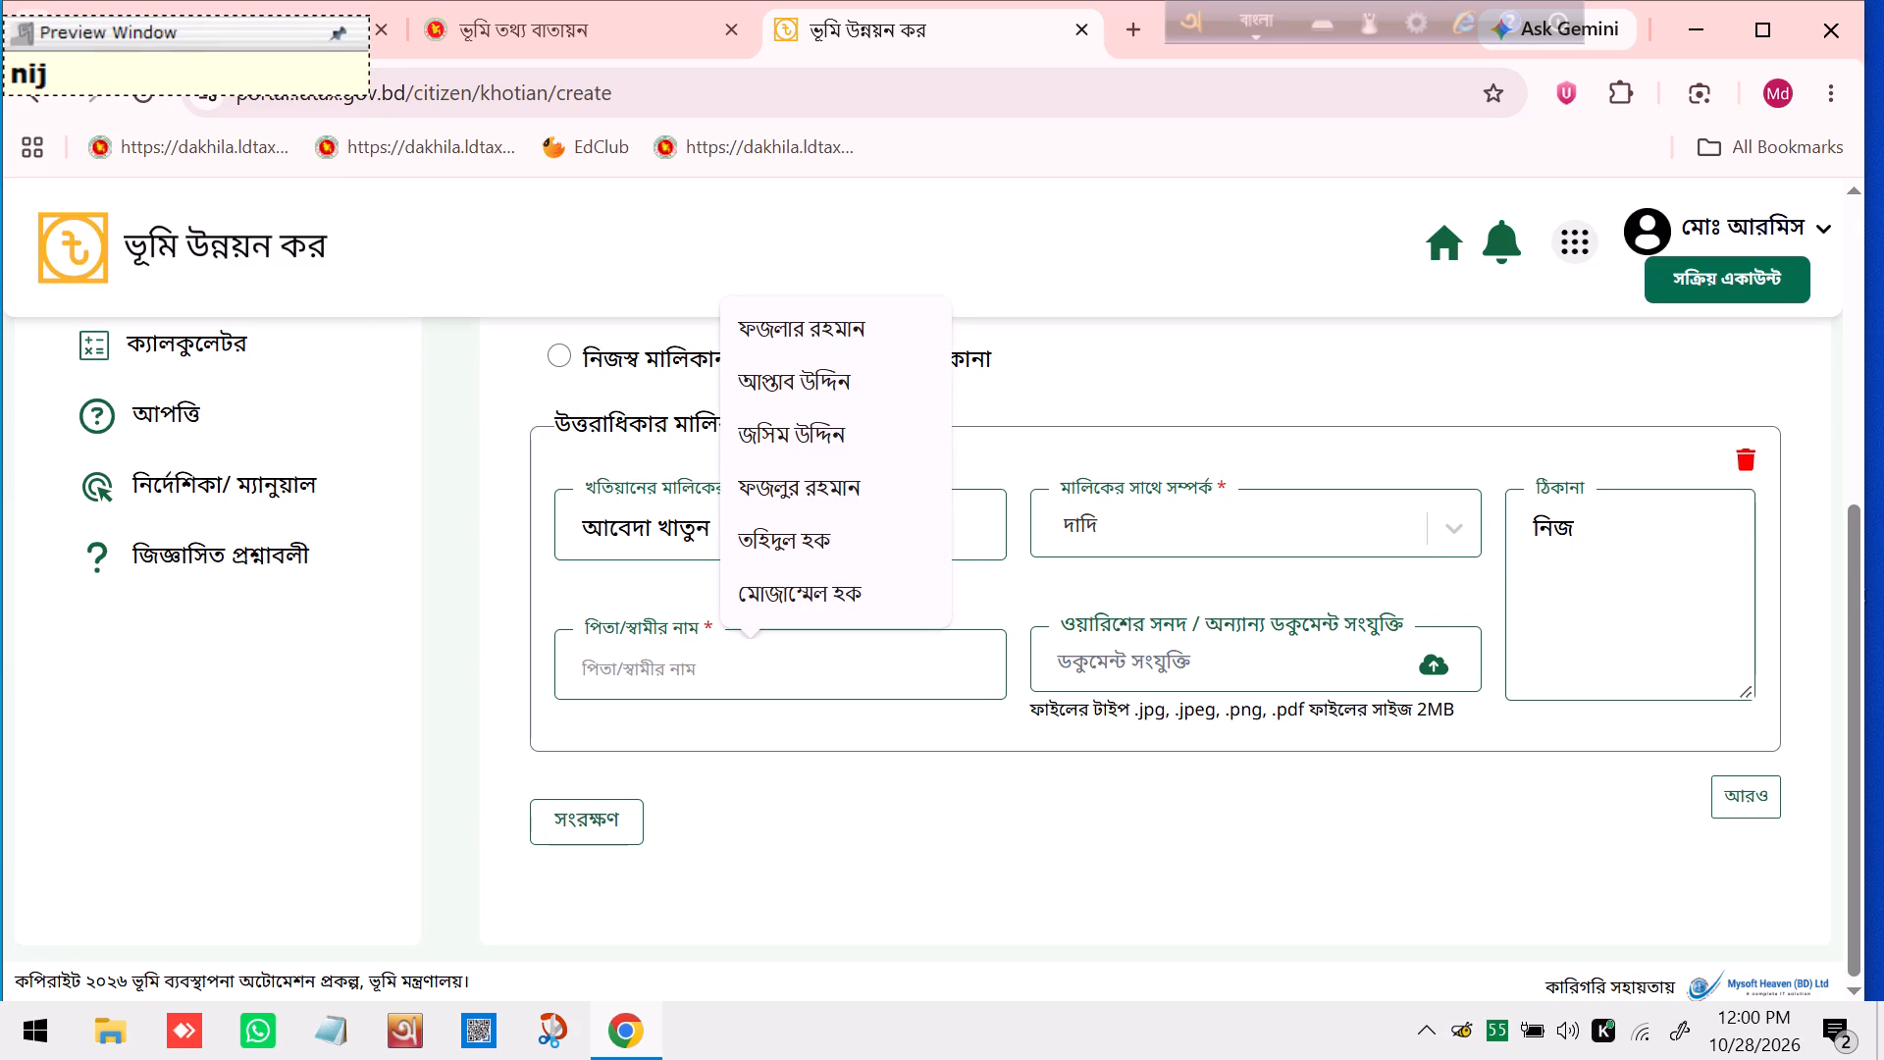
key("Right")
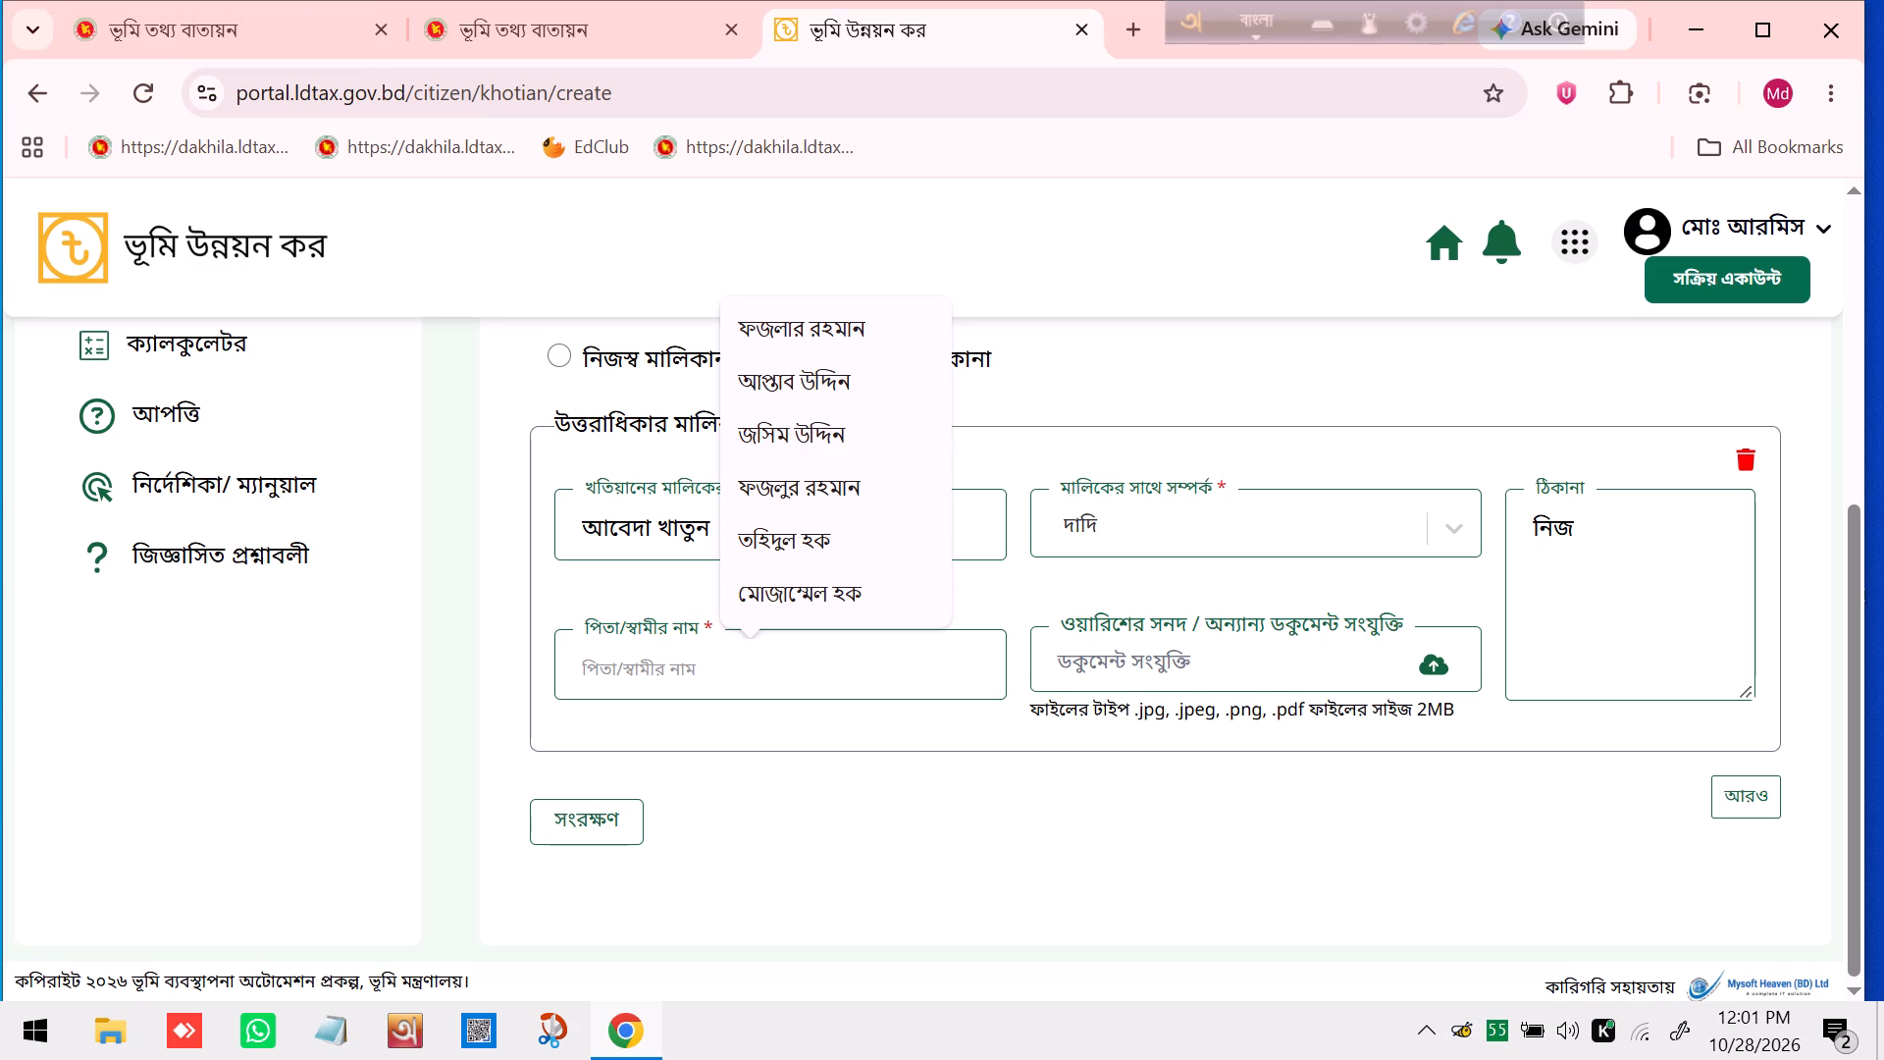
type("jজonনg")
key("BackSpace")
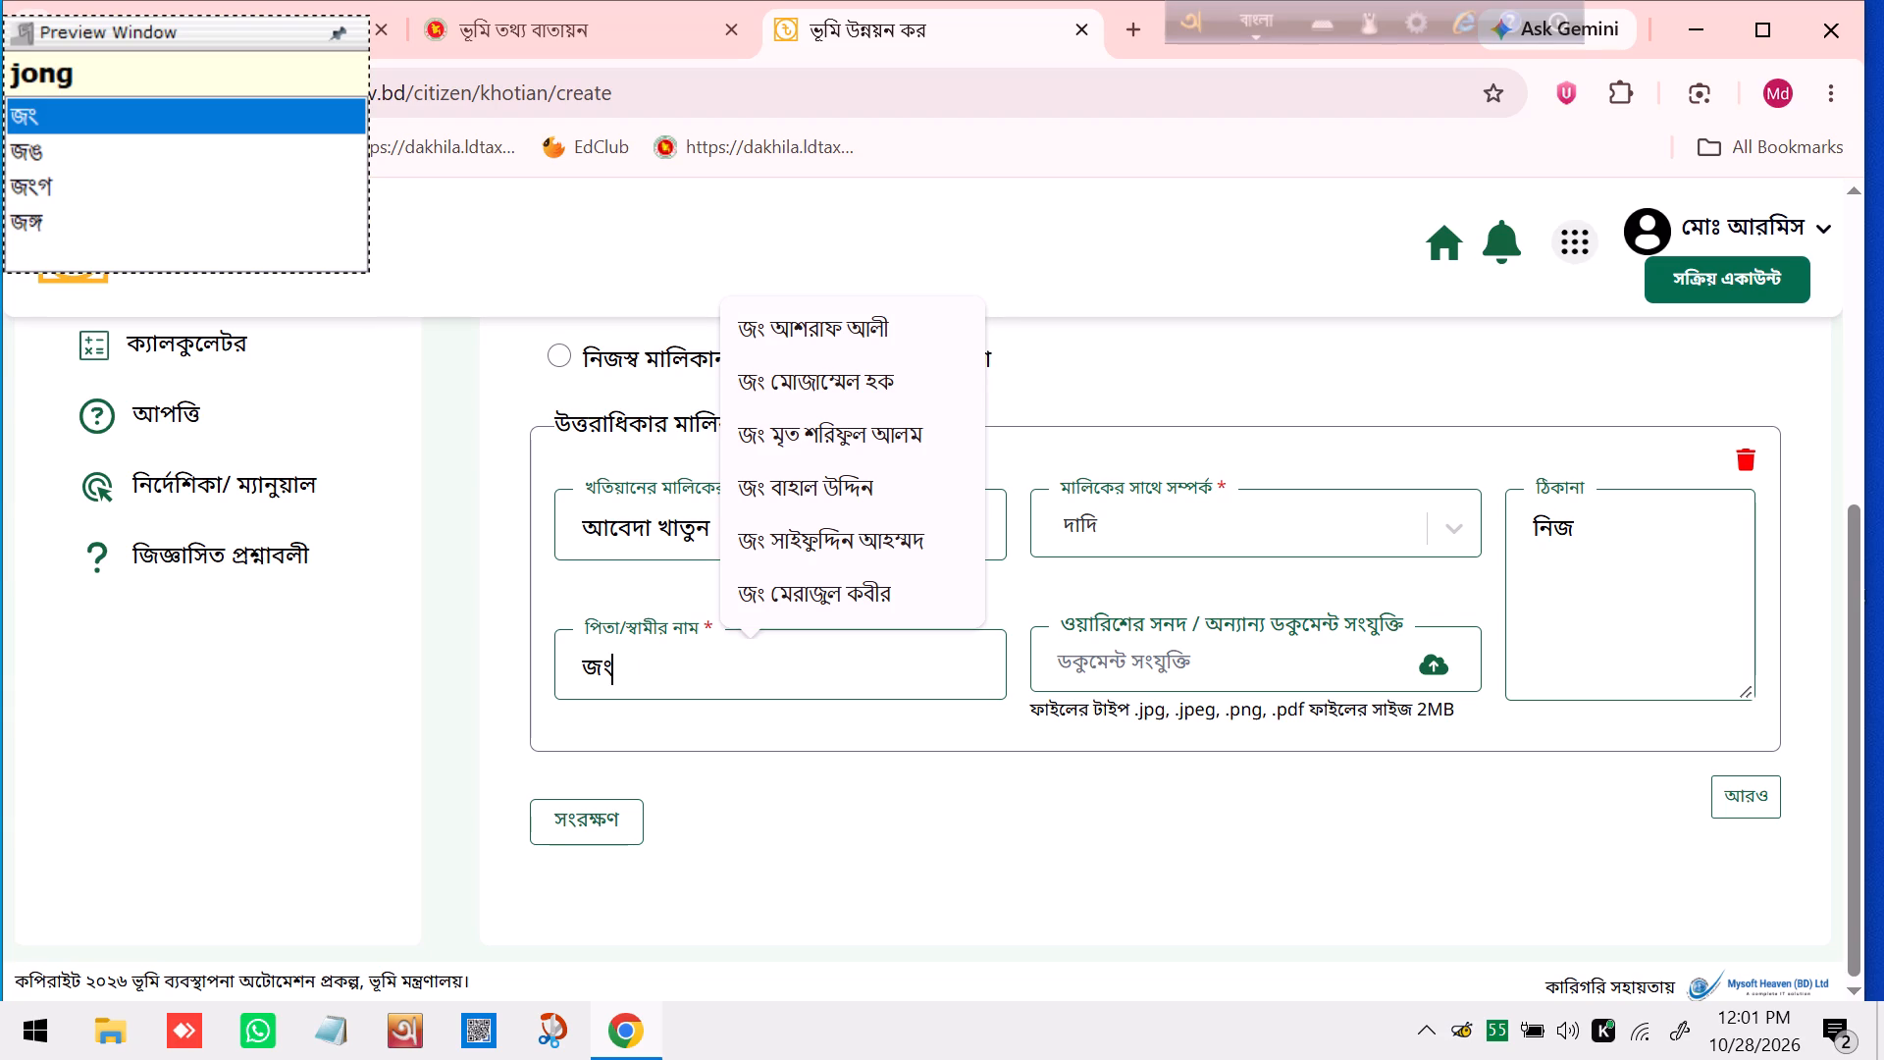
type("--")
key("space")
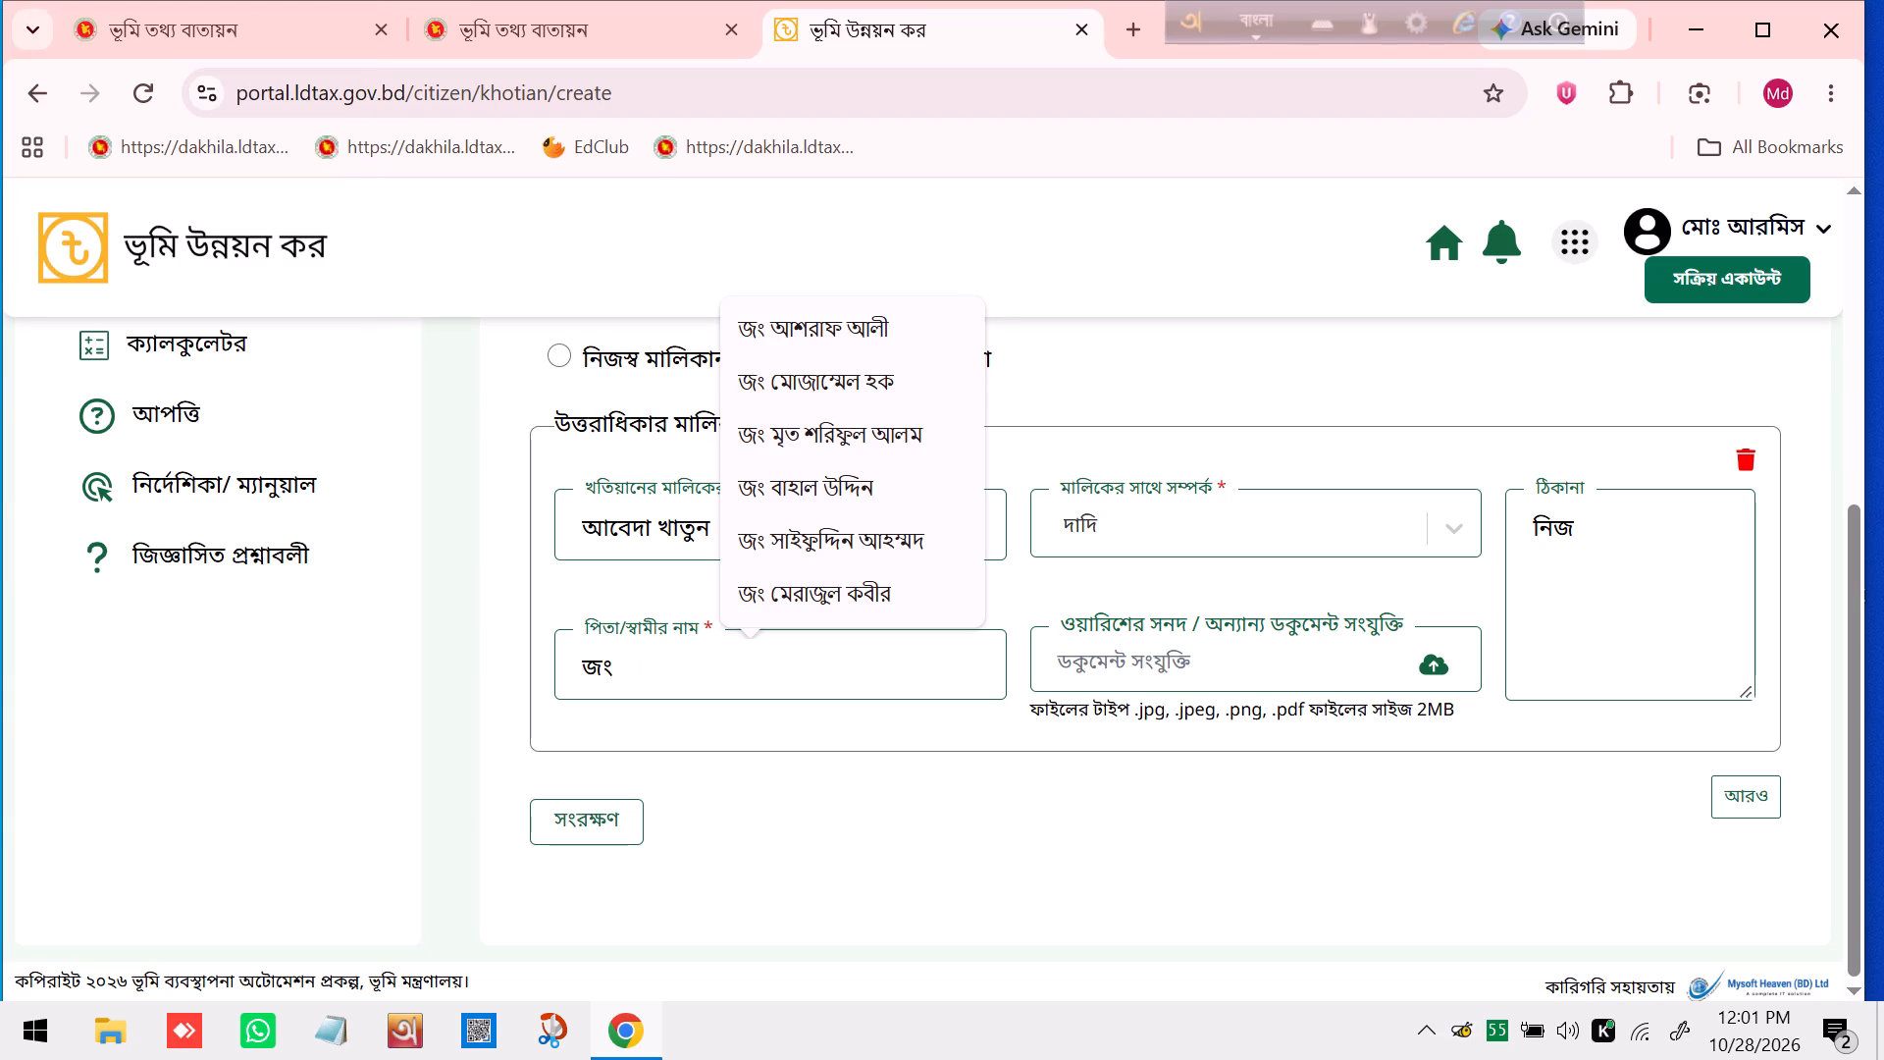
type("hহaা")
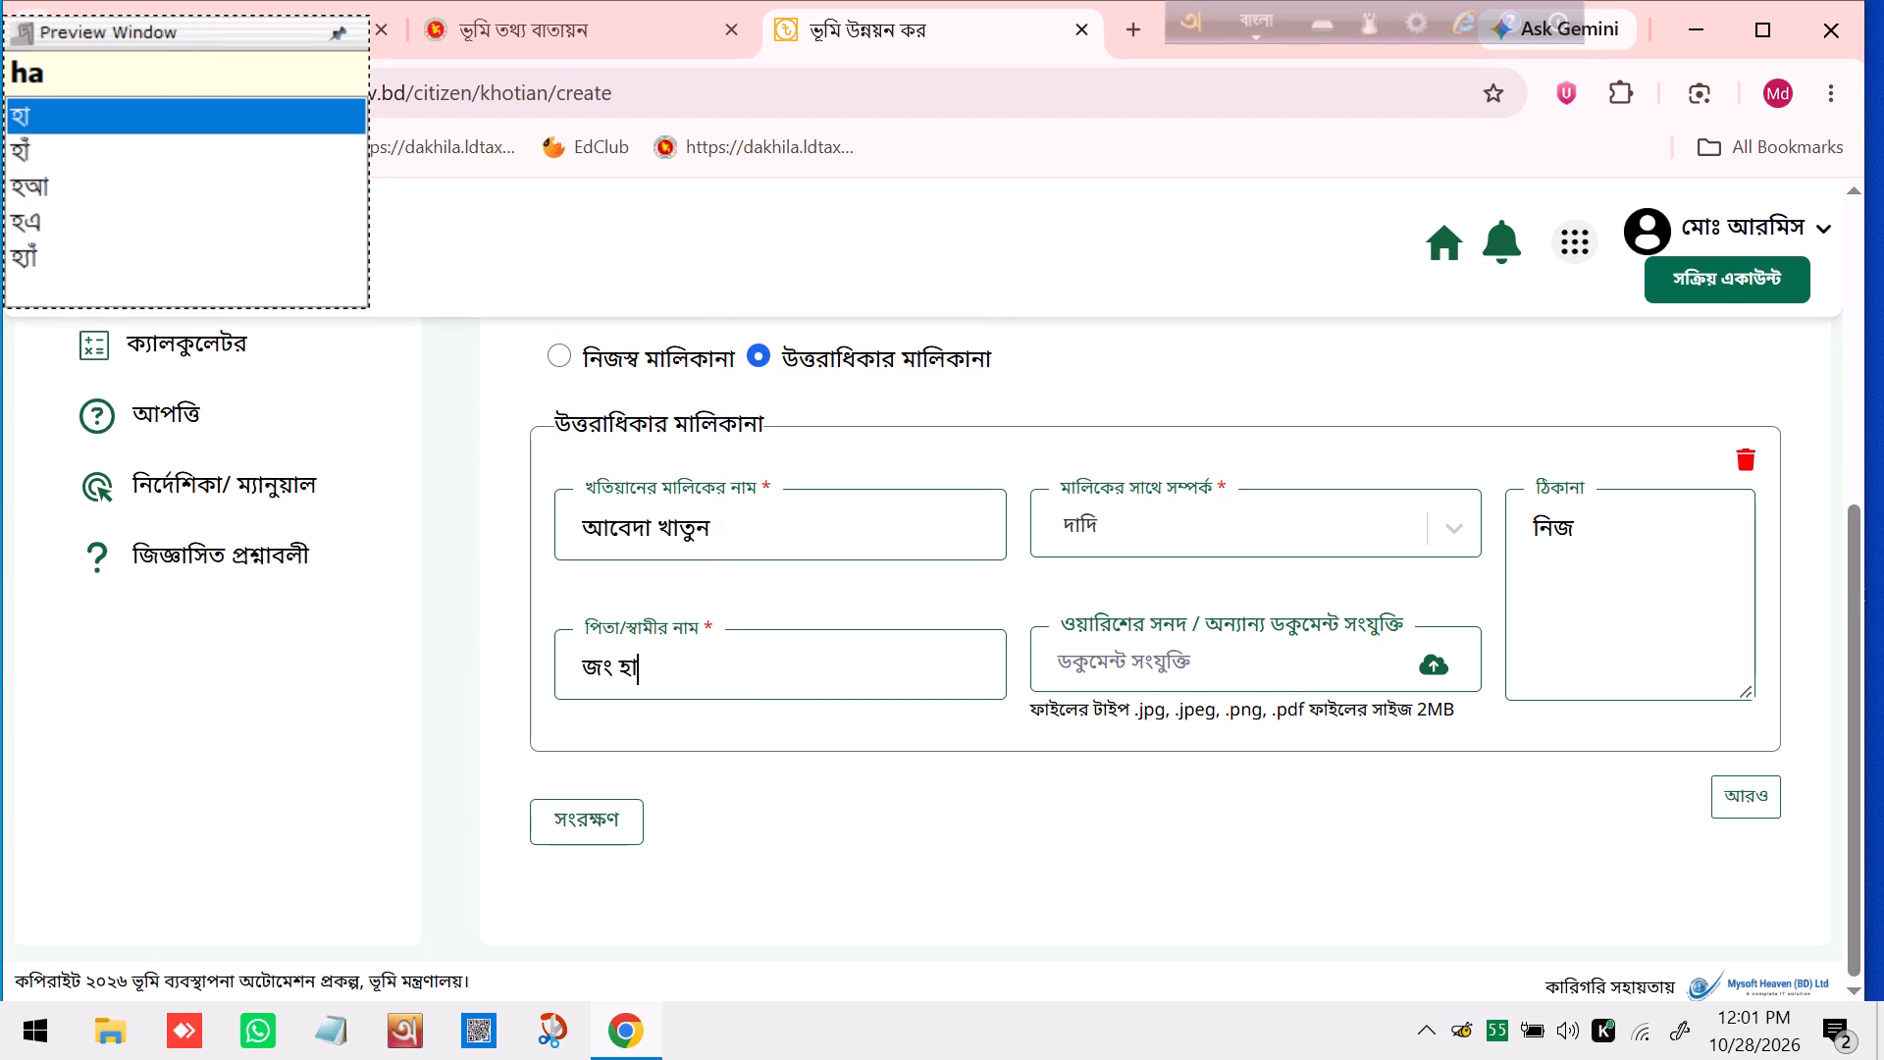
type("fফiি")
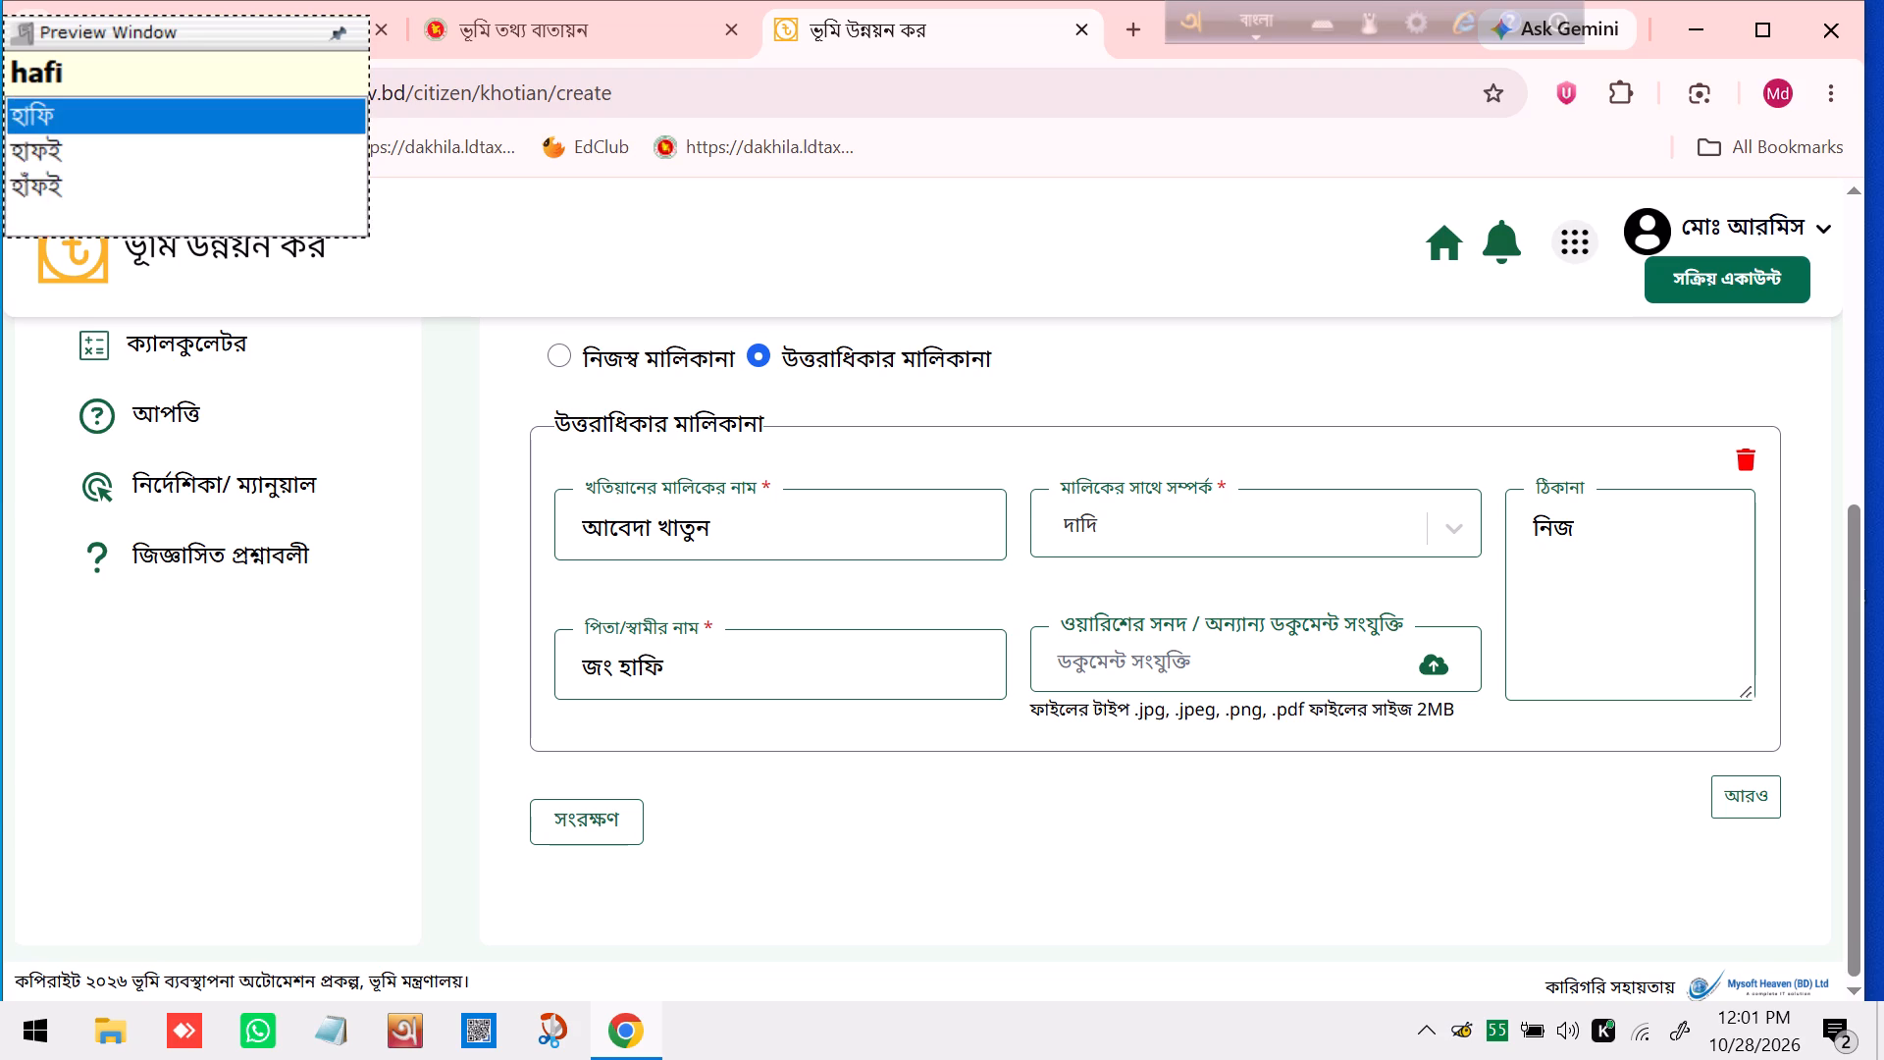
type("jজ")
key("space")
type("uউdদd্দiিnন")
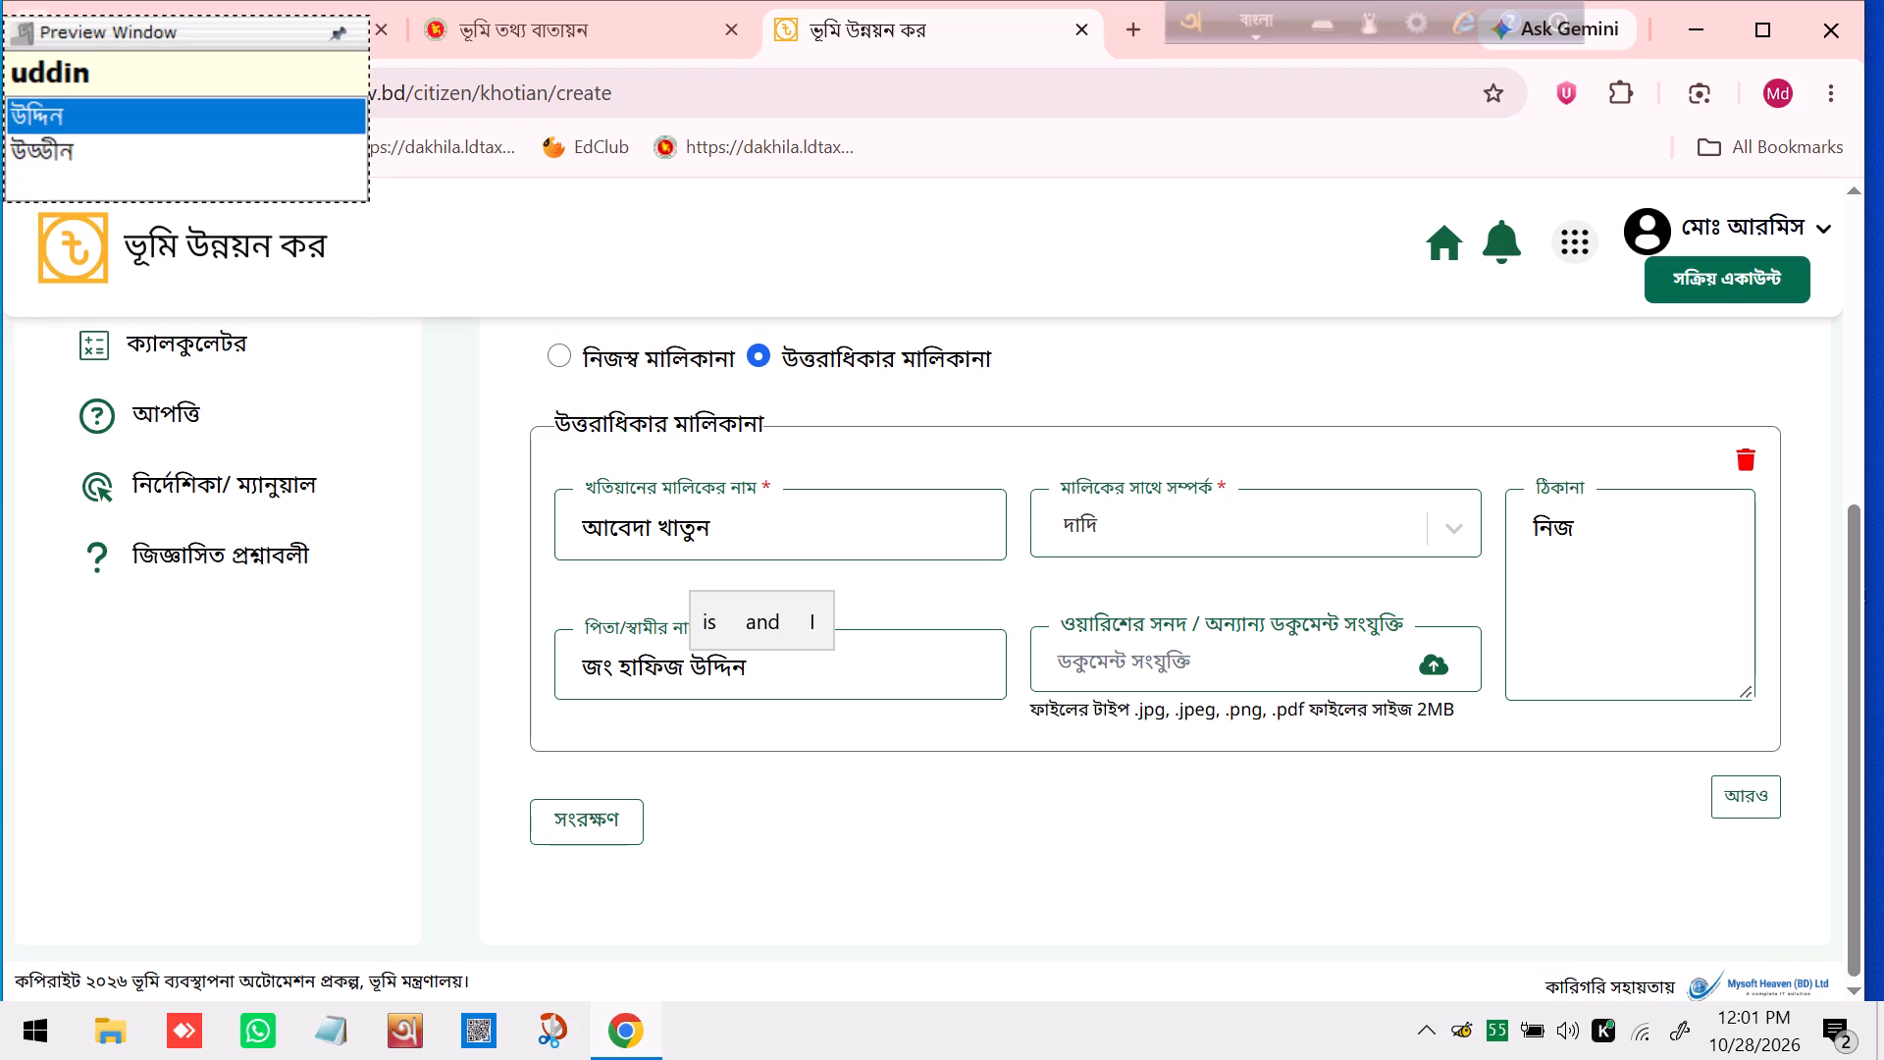
Open the file selection for the inheritance certificate or other supporting document.
left_click(1187, 652)
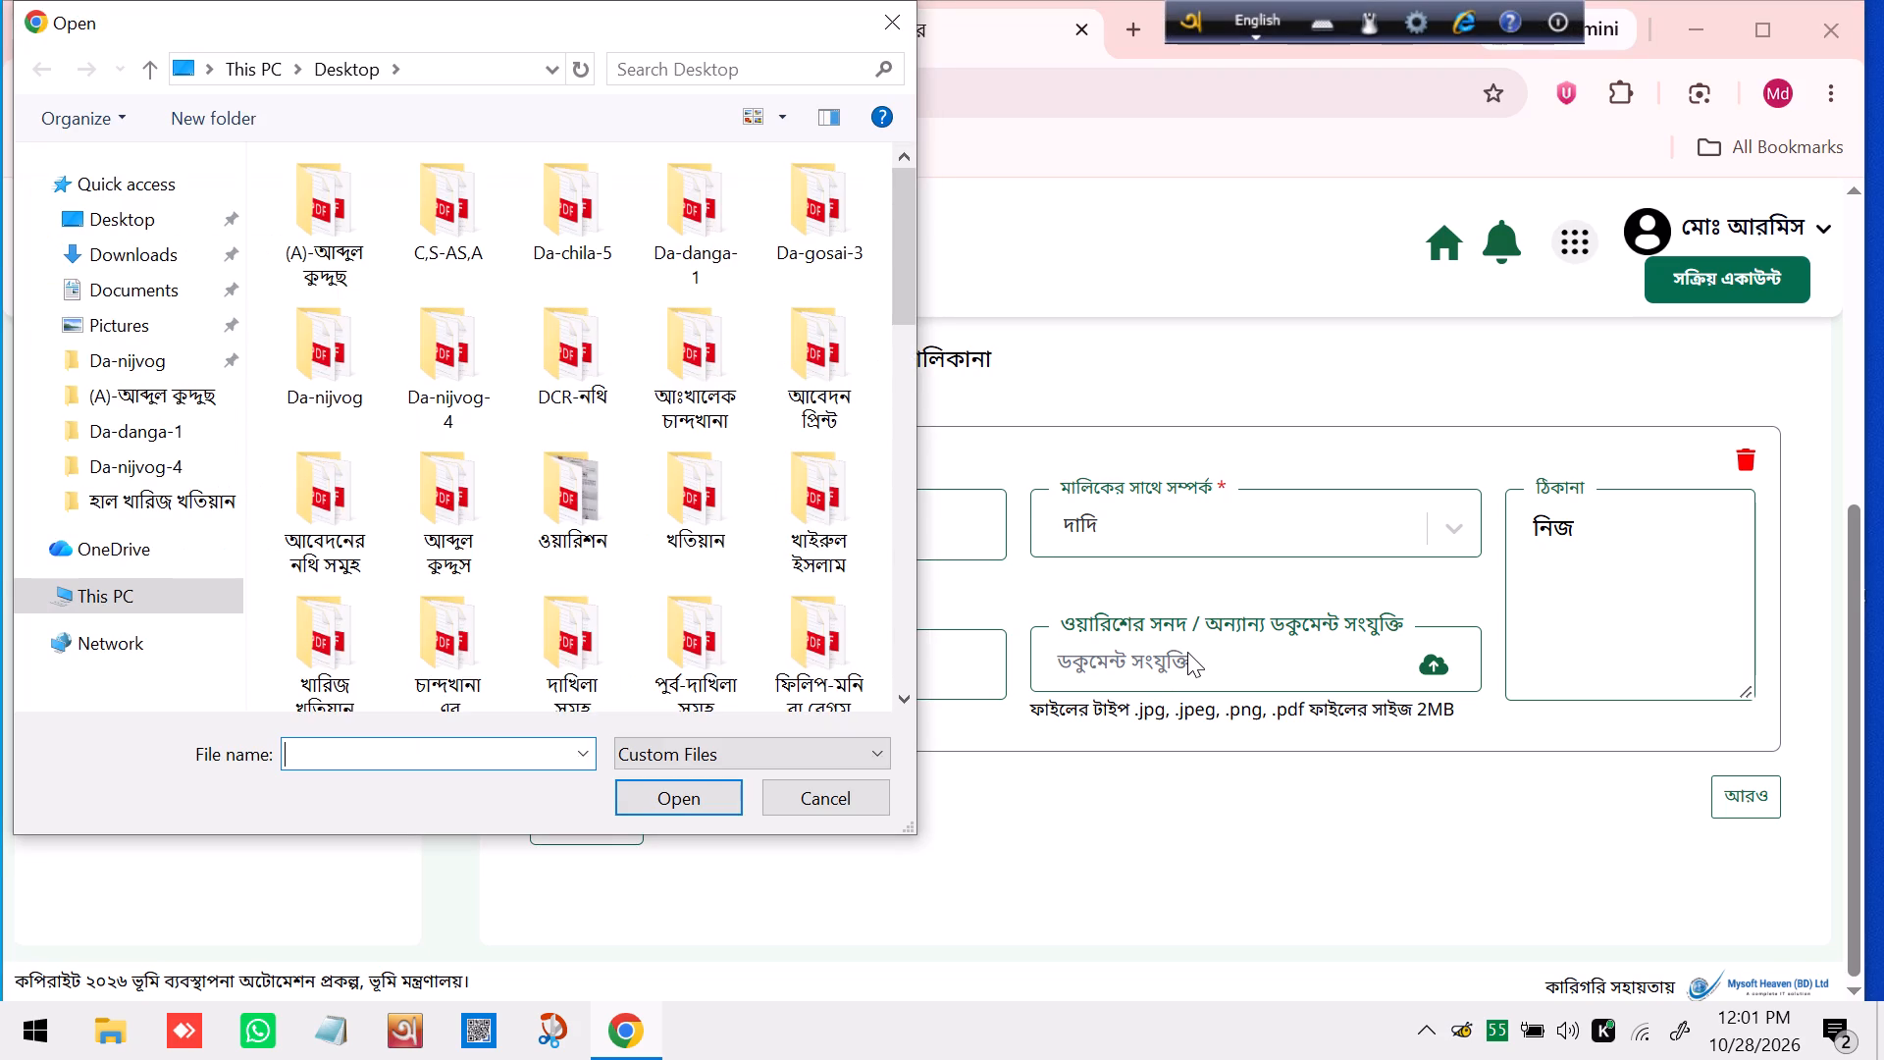
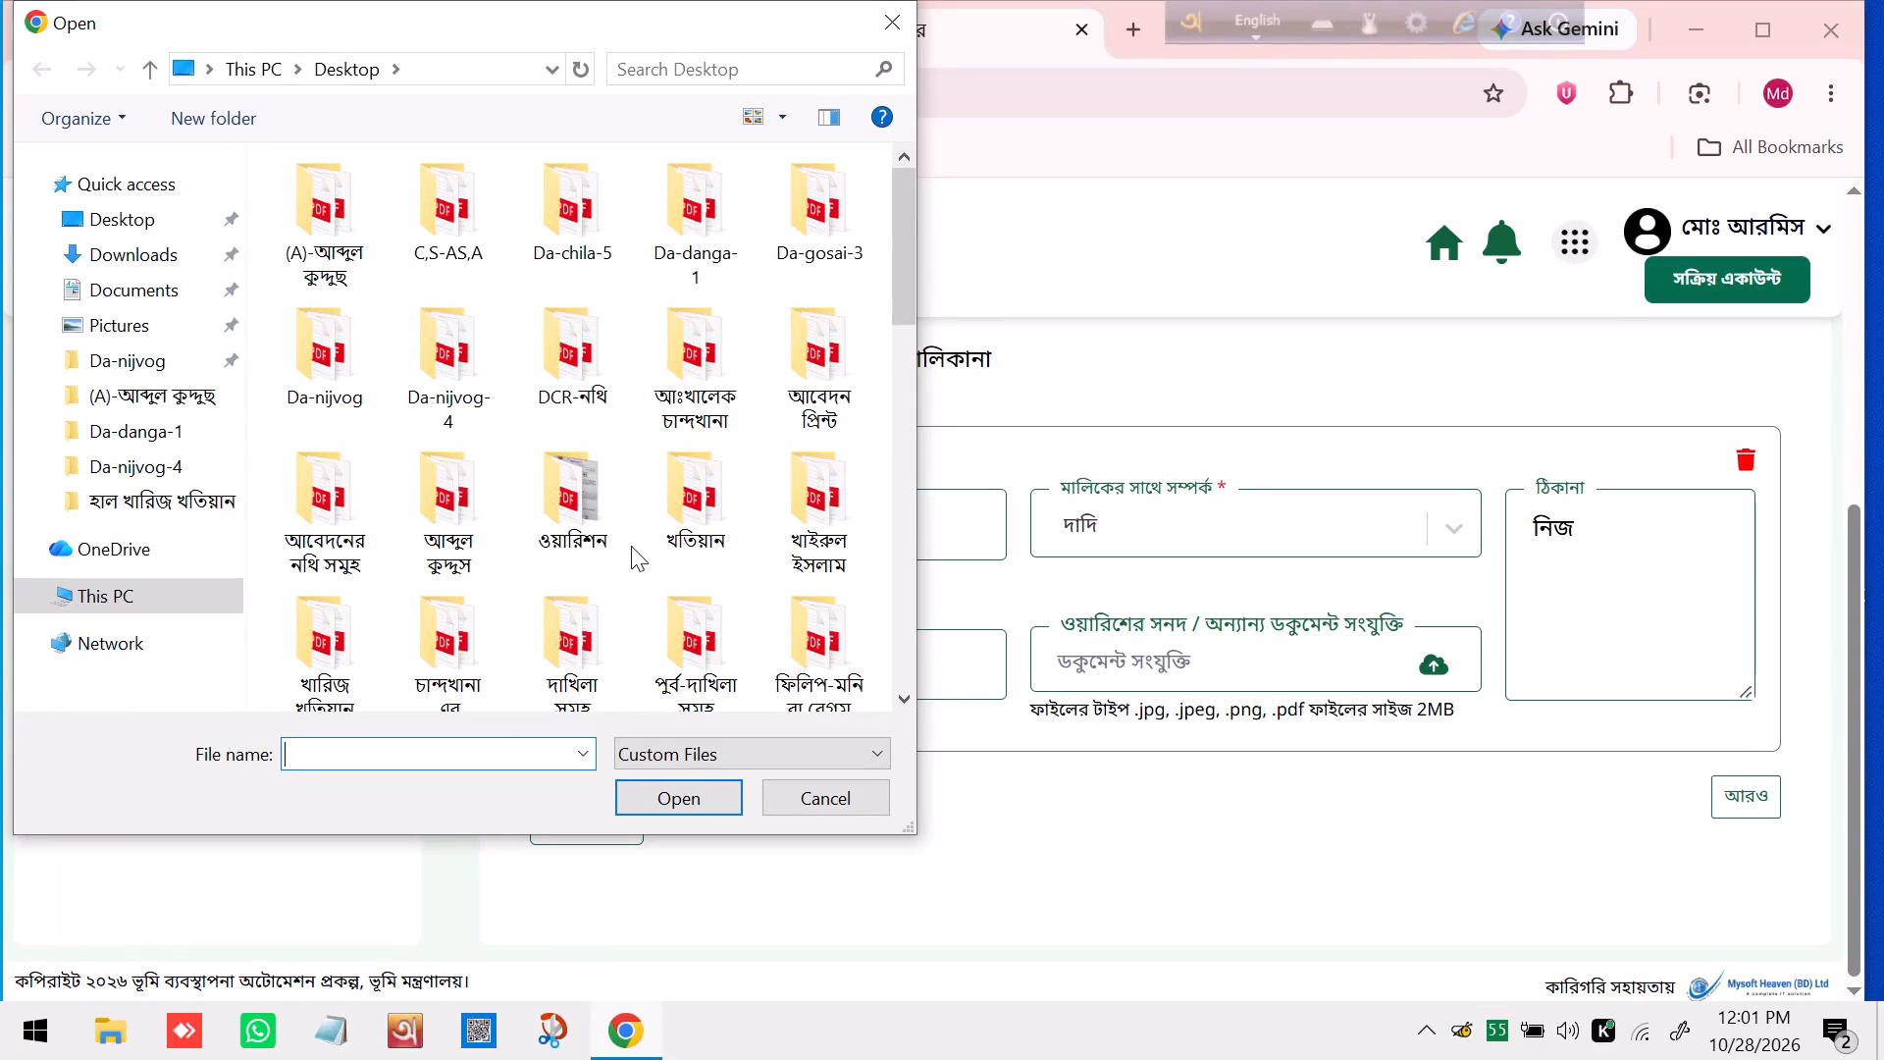
Attach the p-83 PDF from the Desktop as the inheritance certificate or other supporting document.
scroll(631, 546, "down", 3)
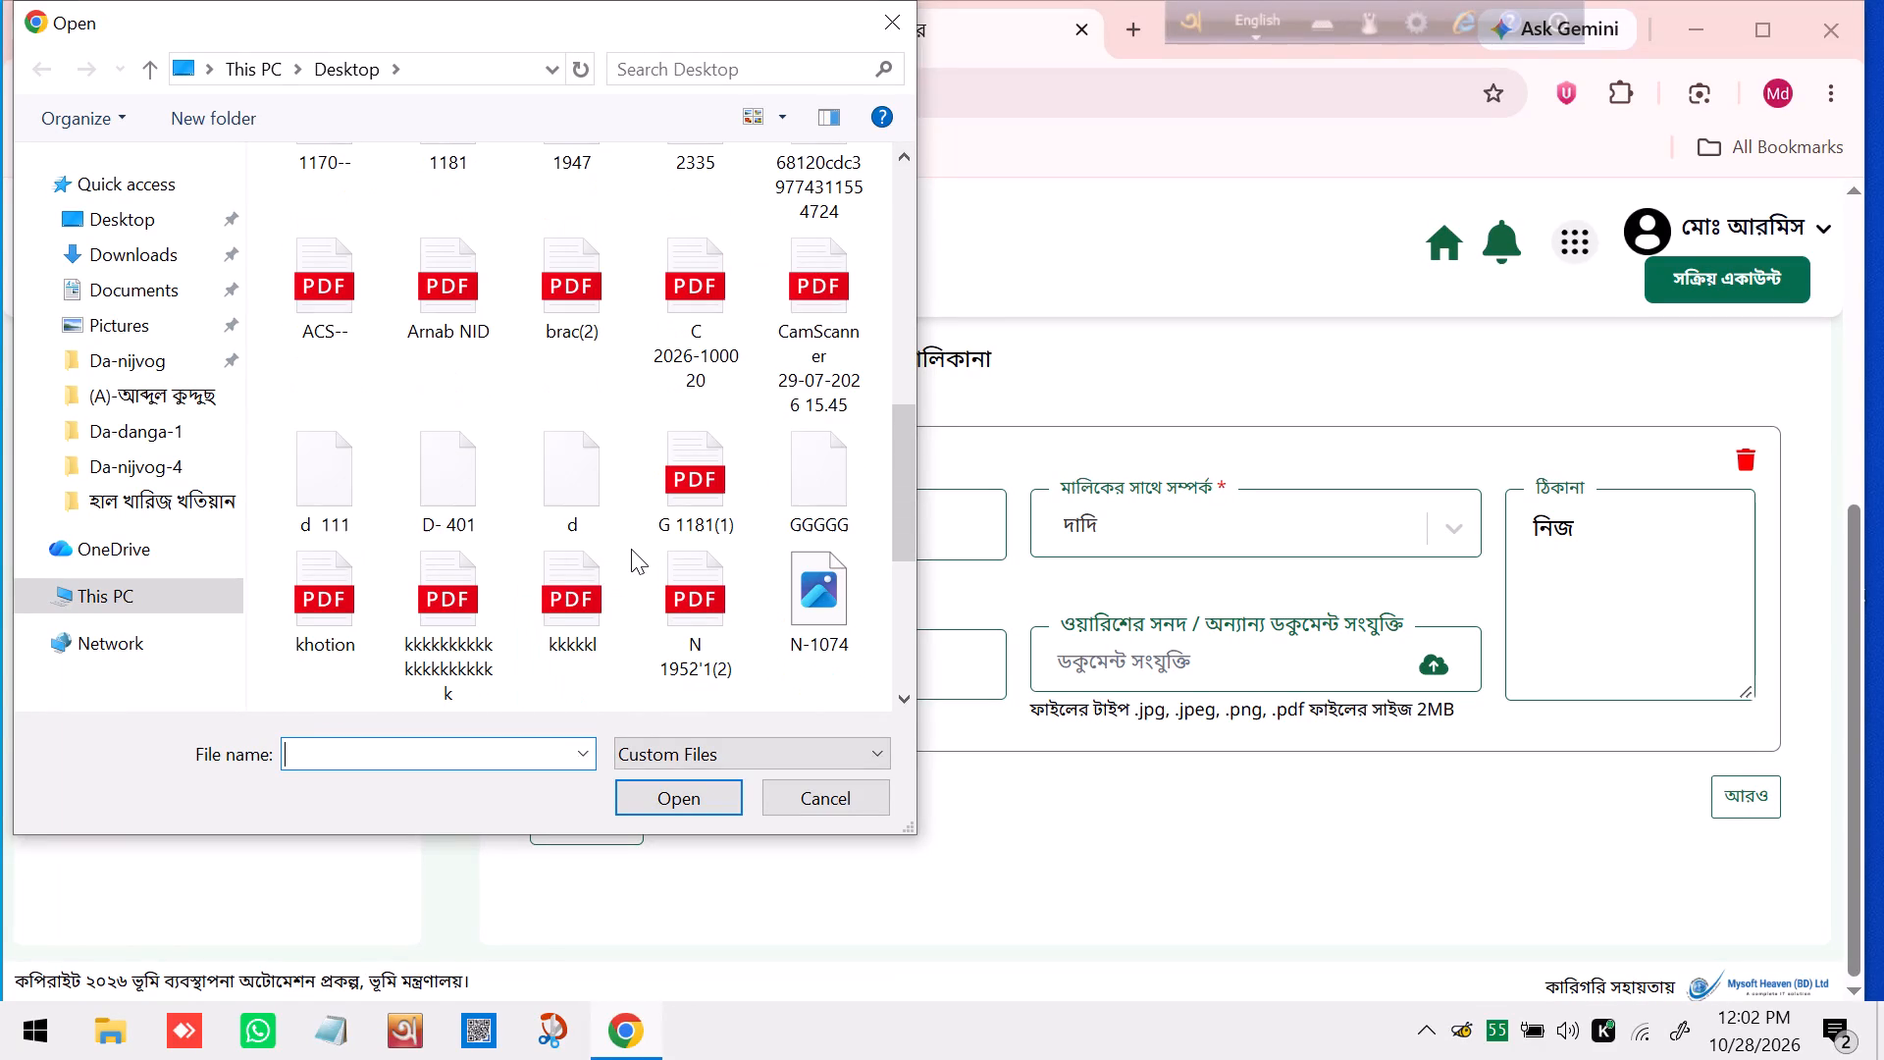
scroll(631, 549, "down", 1)
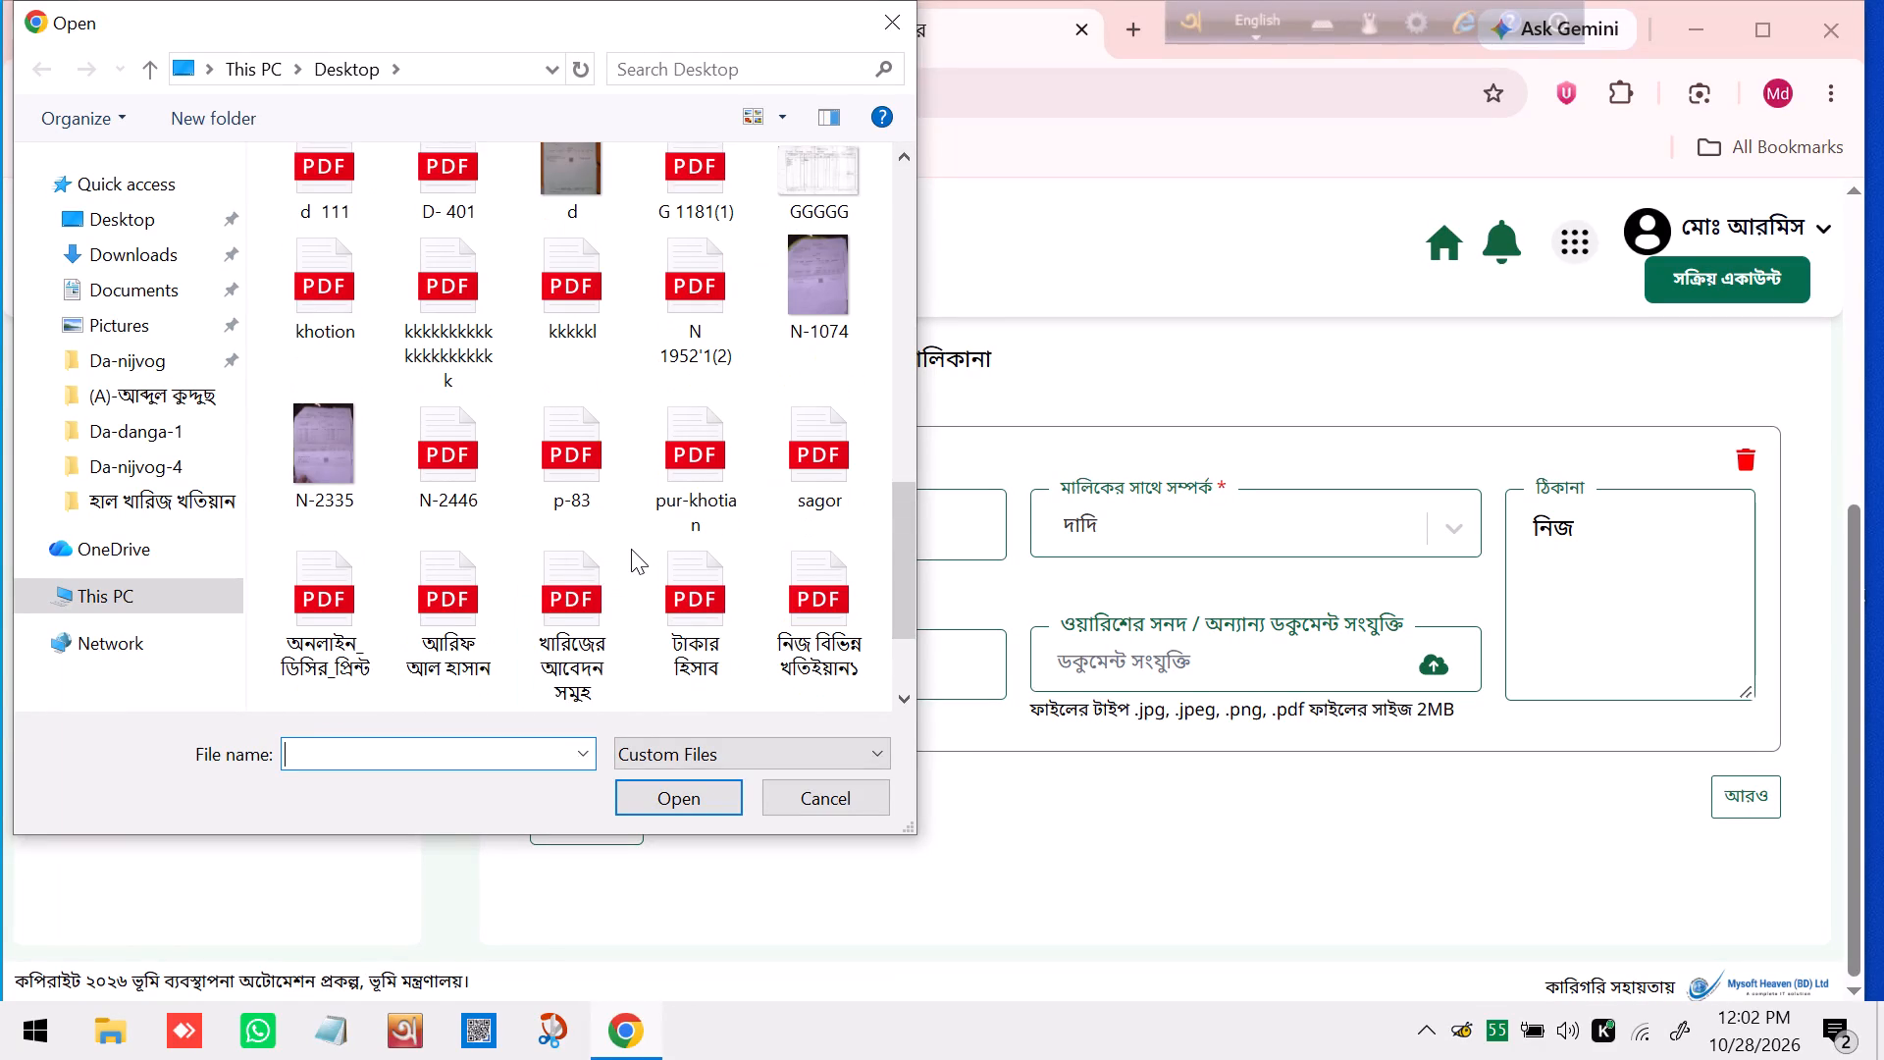
scroll(631, 549, "down", 2)
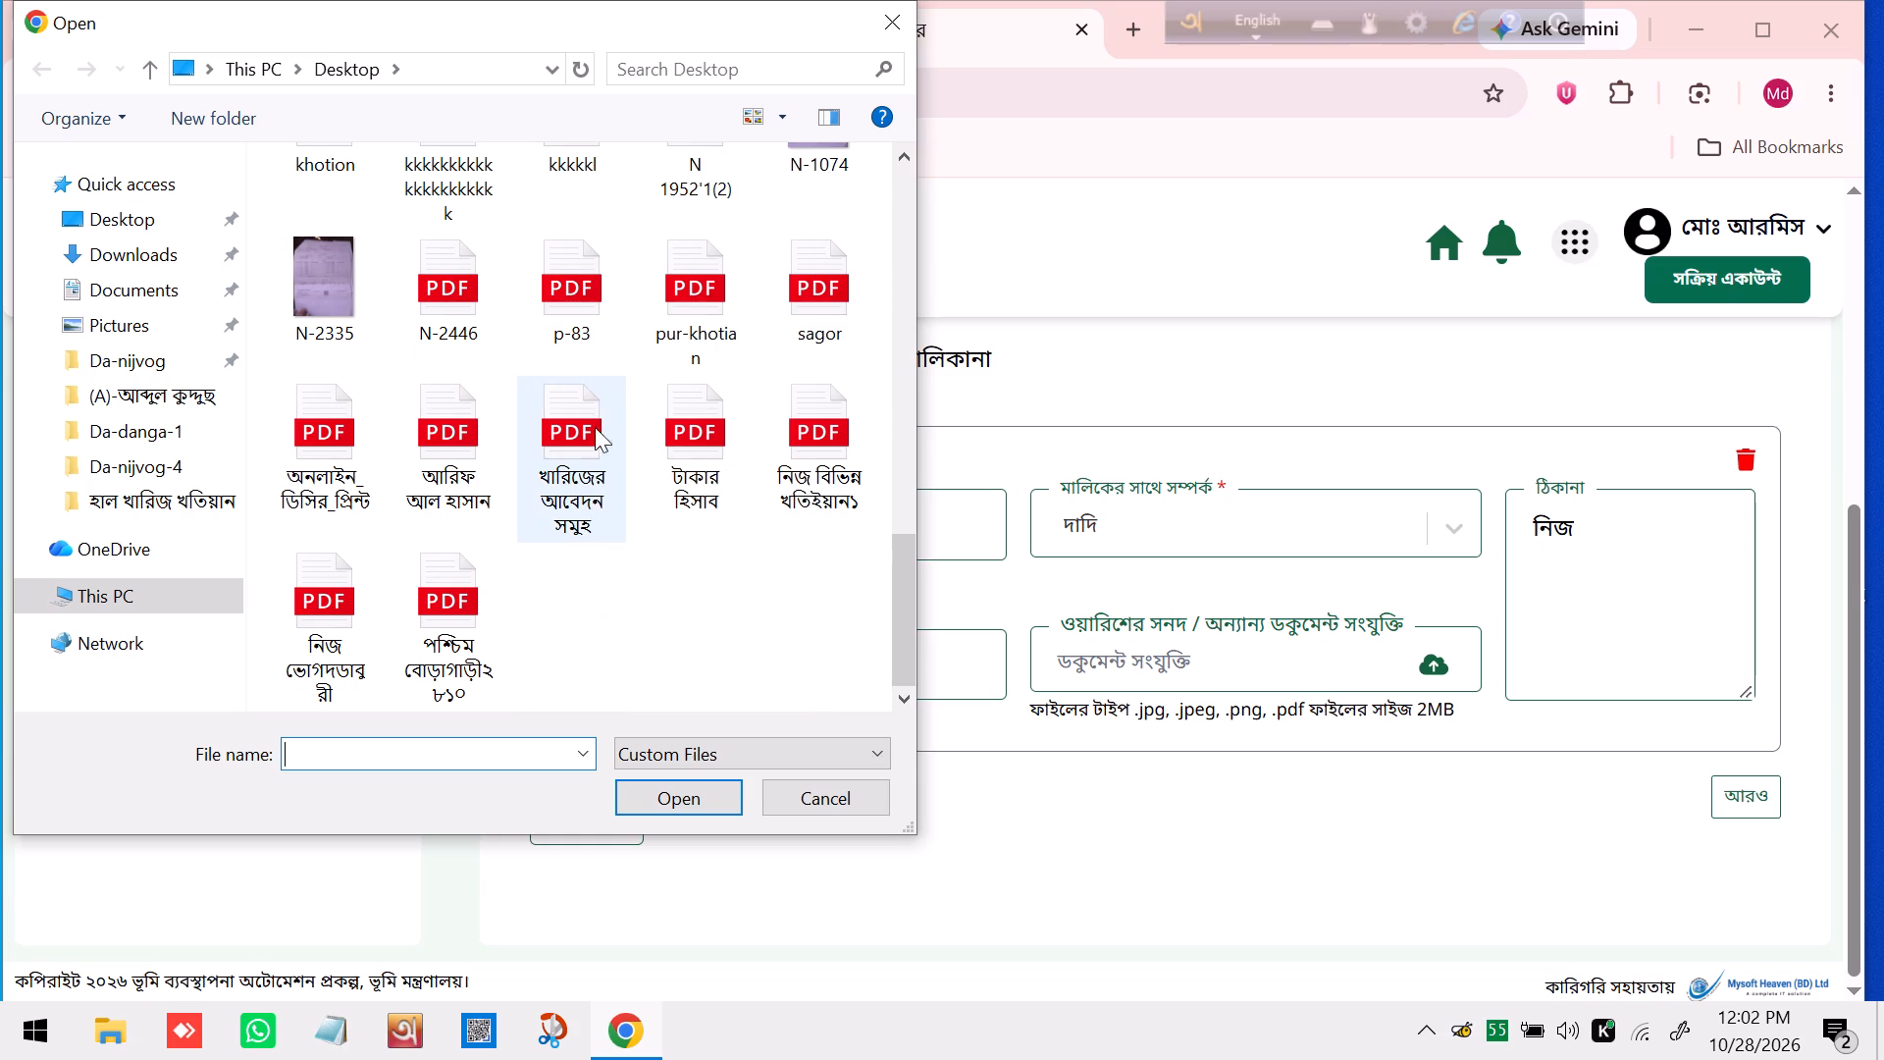
double_click(572, 298)
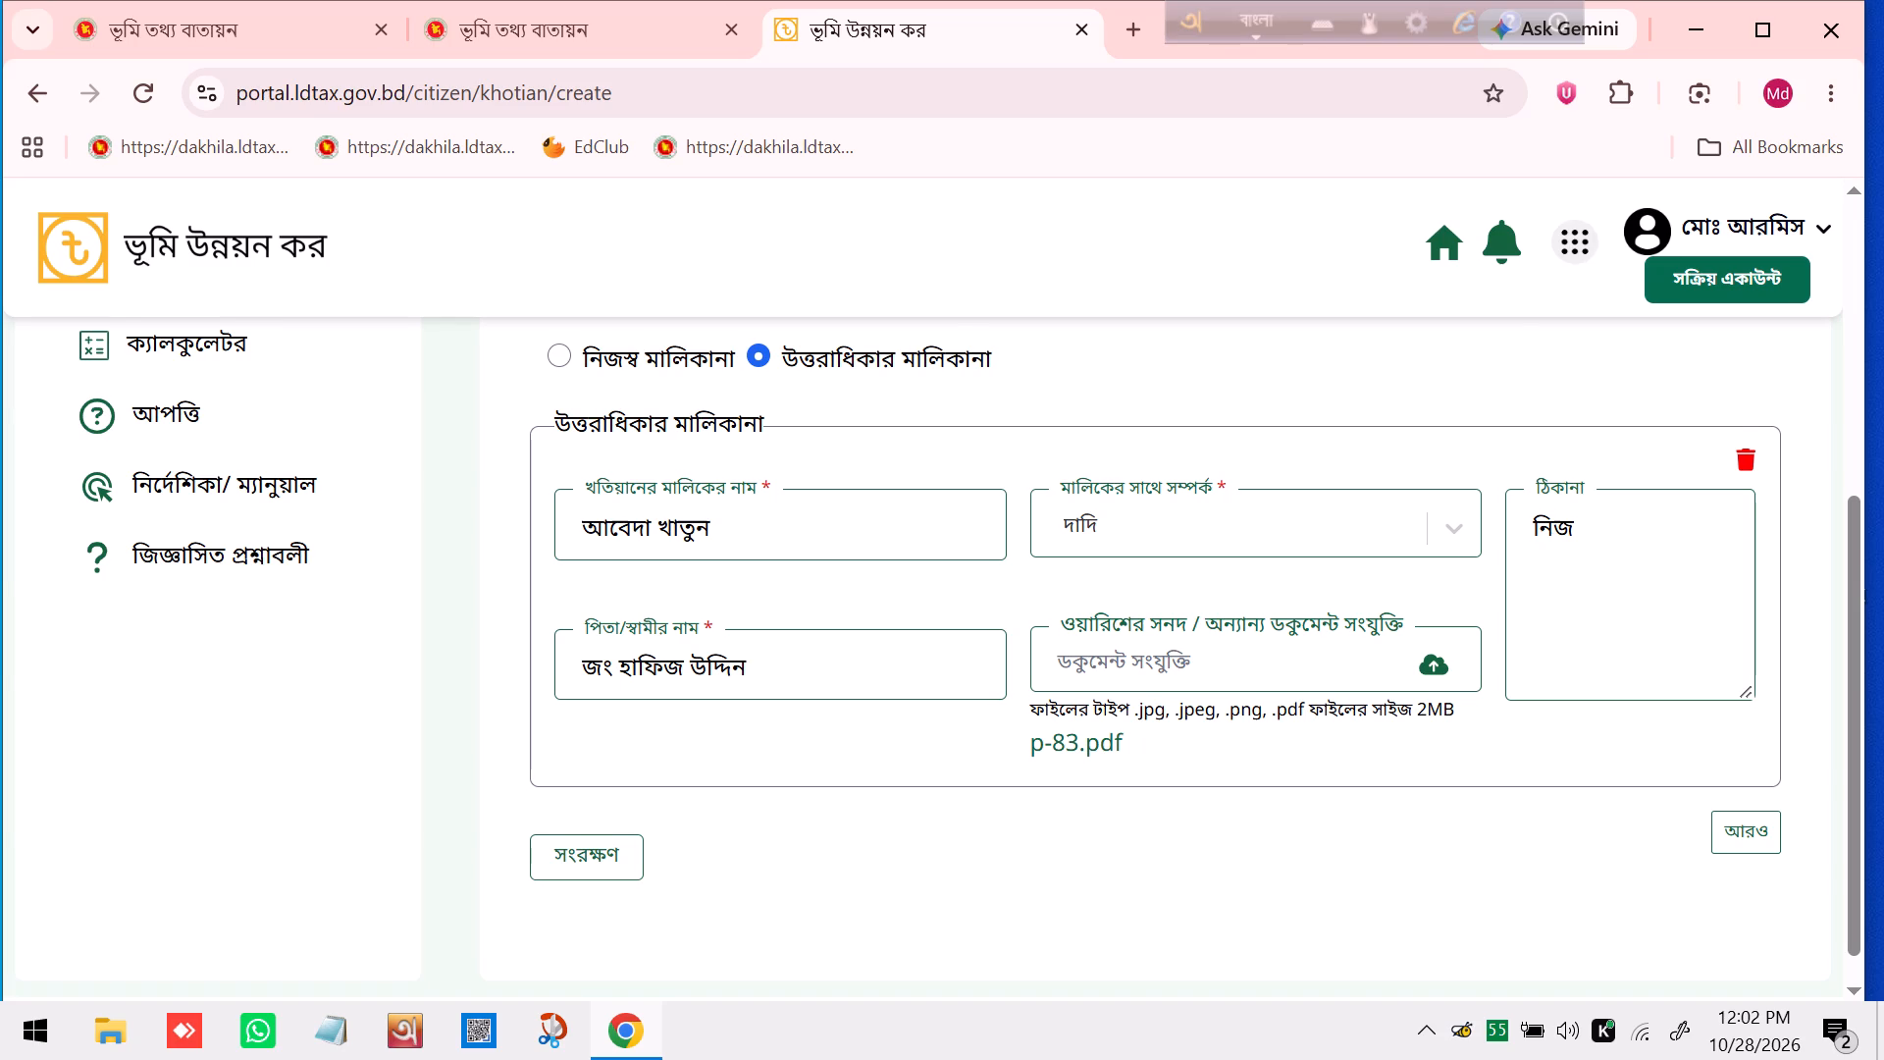
Review the completed khatian form and save the entry for khatian ৮৩.
scroll(1253, 710, "up", 3)
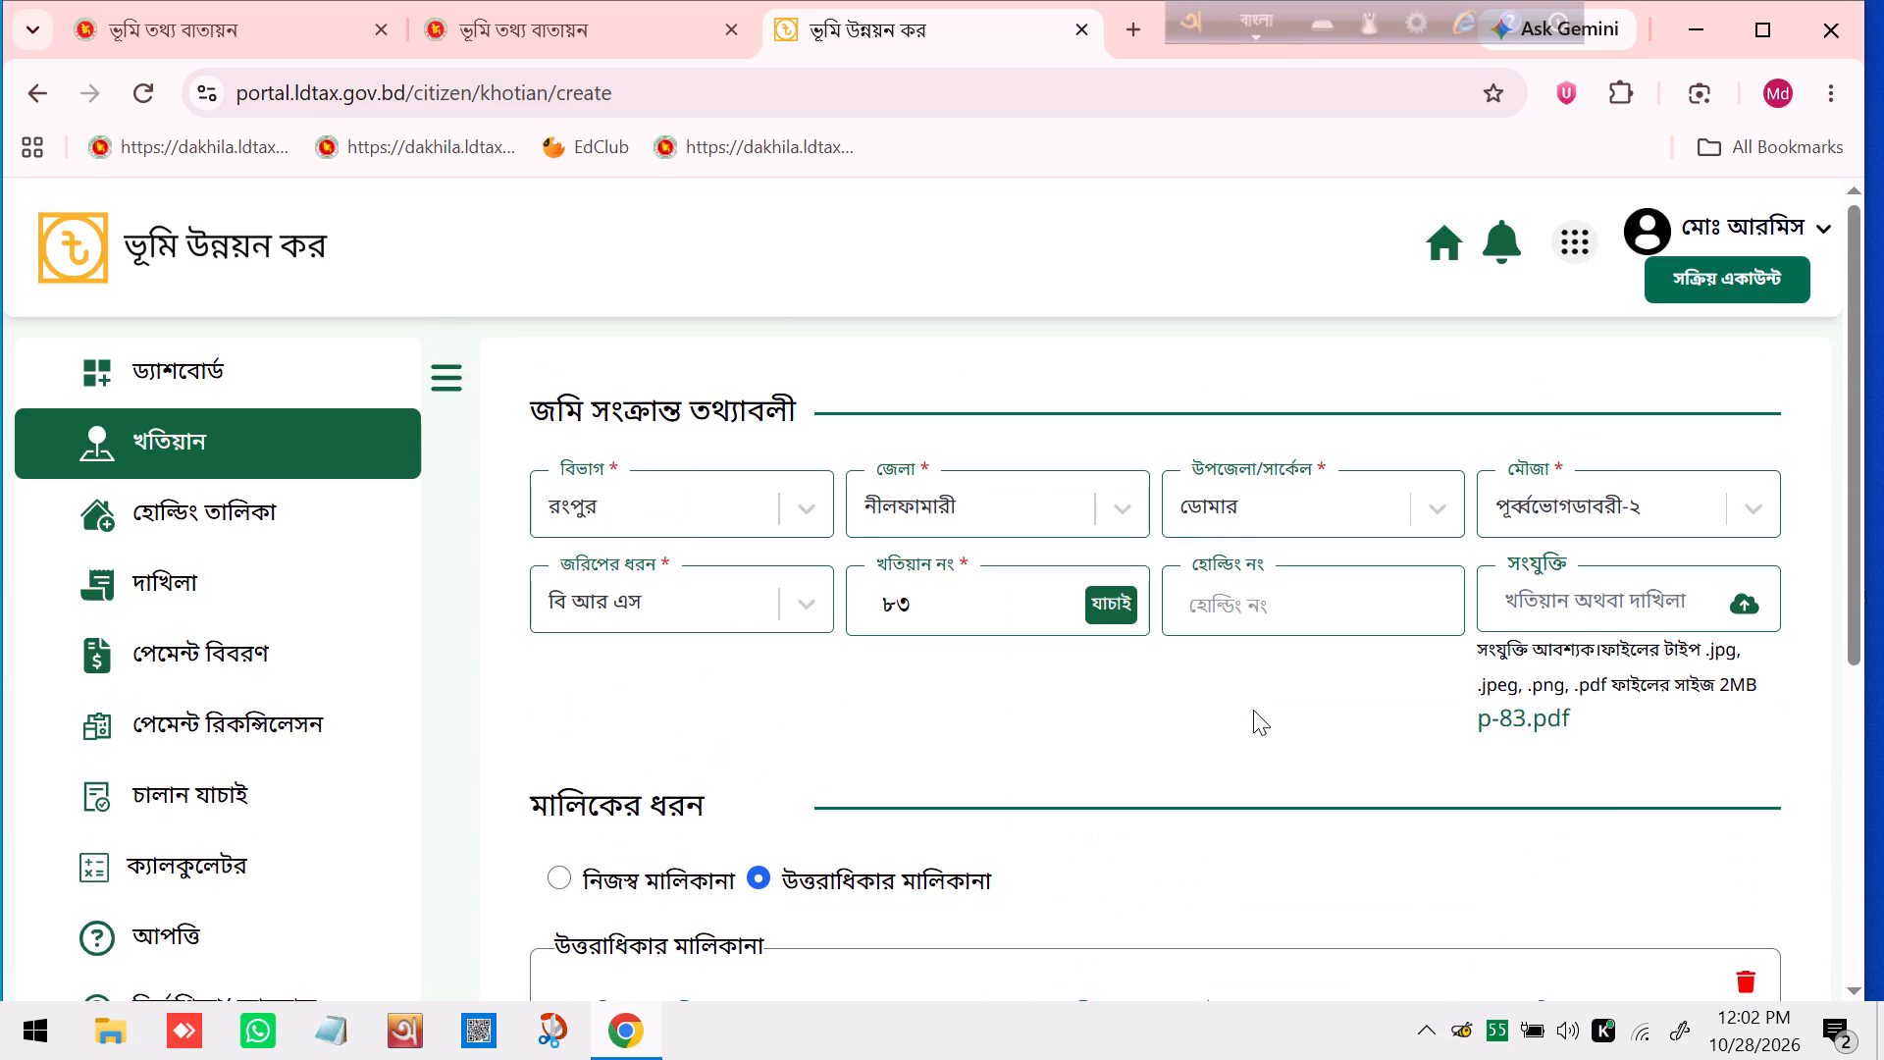
scroll(1253, 710, "down", 4)
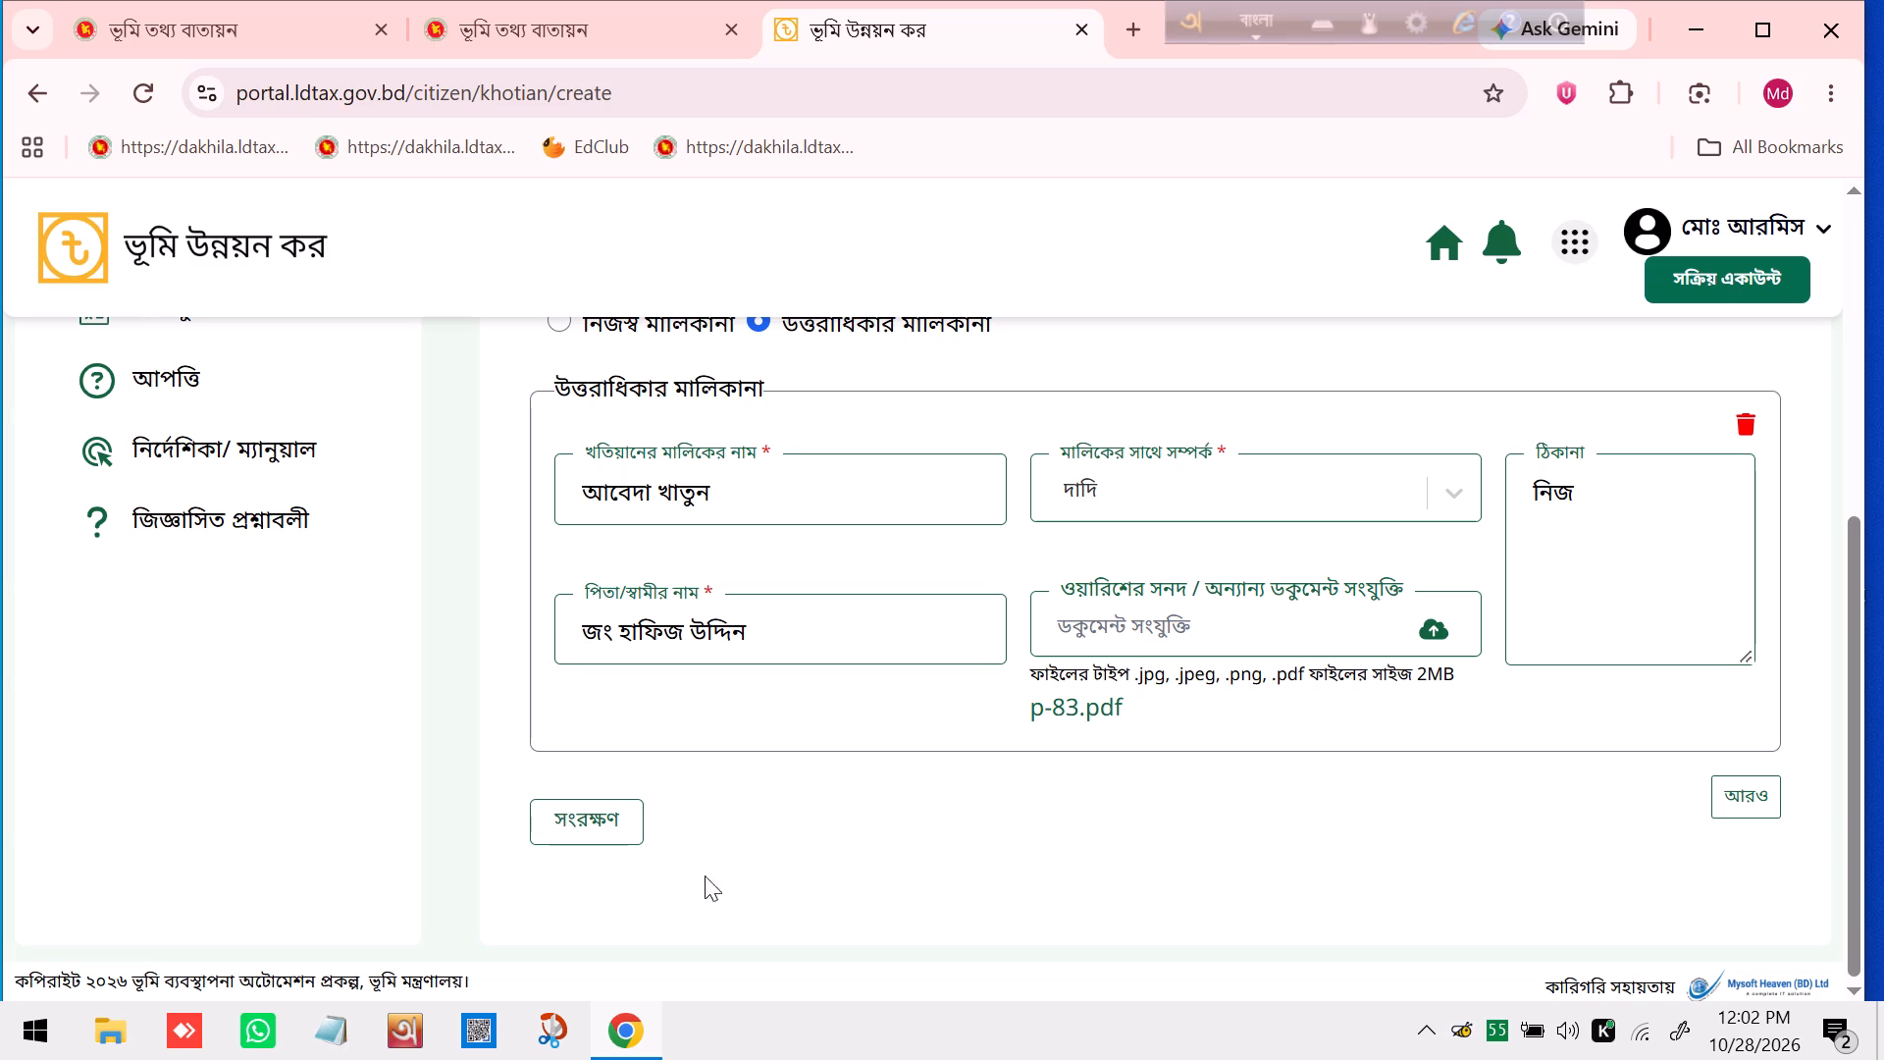
left_click(591, 821)
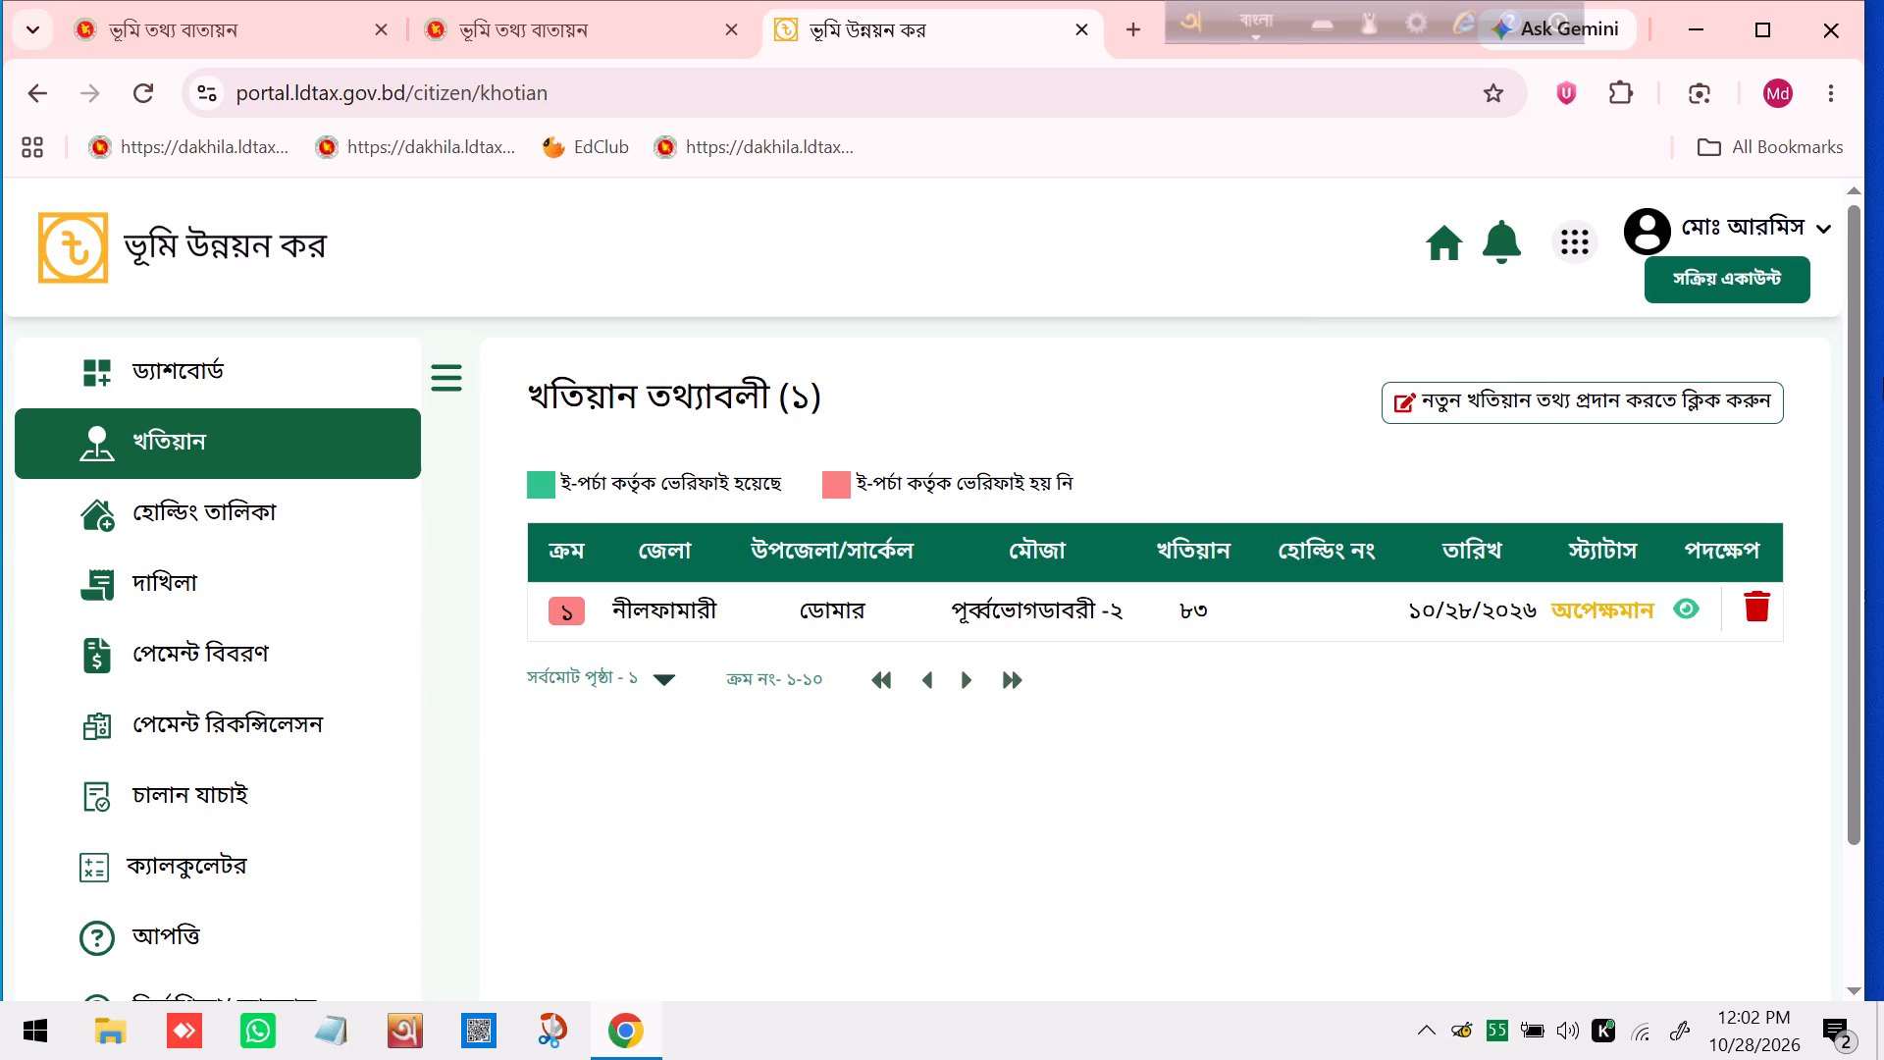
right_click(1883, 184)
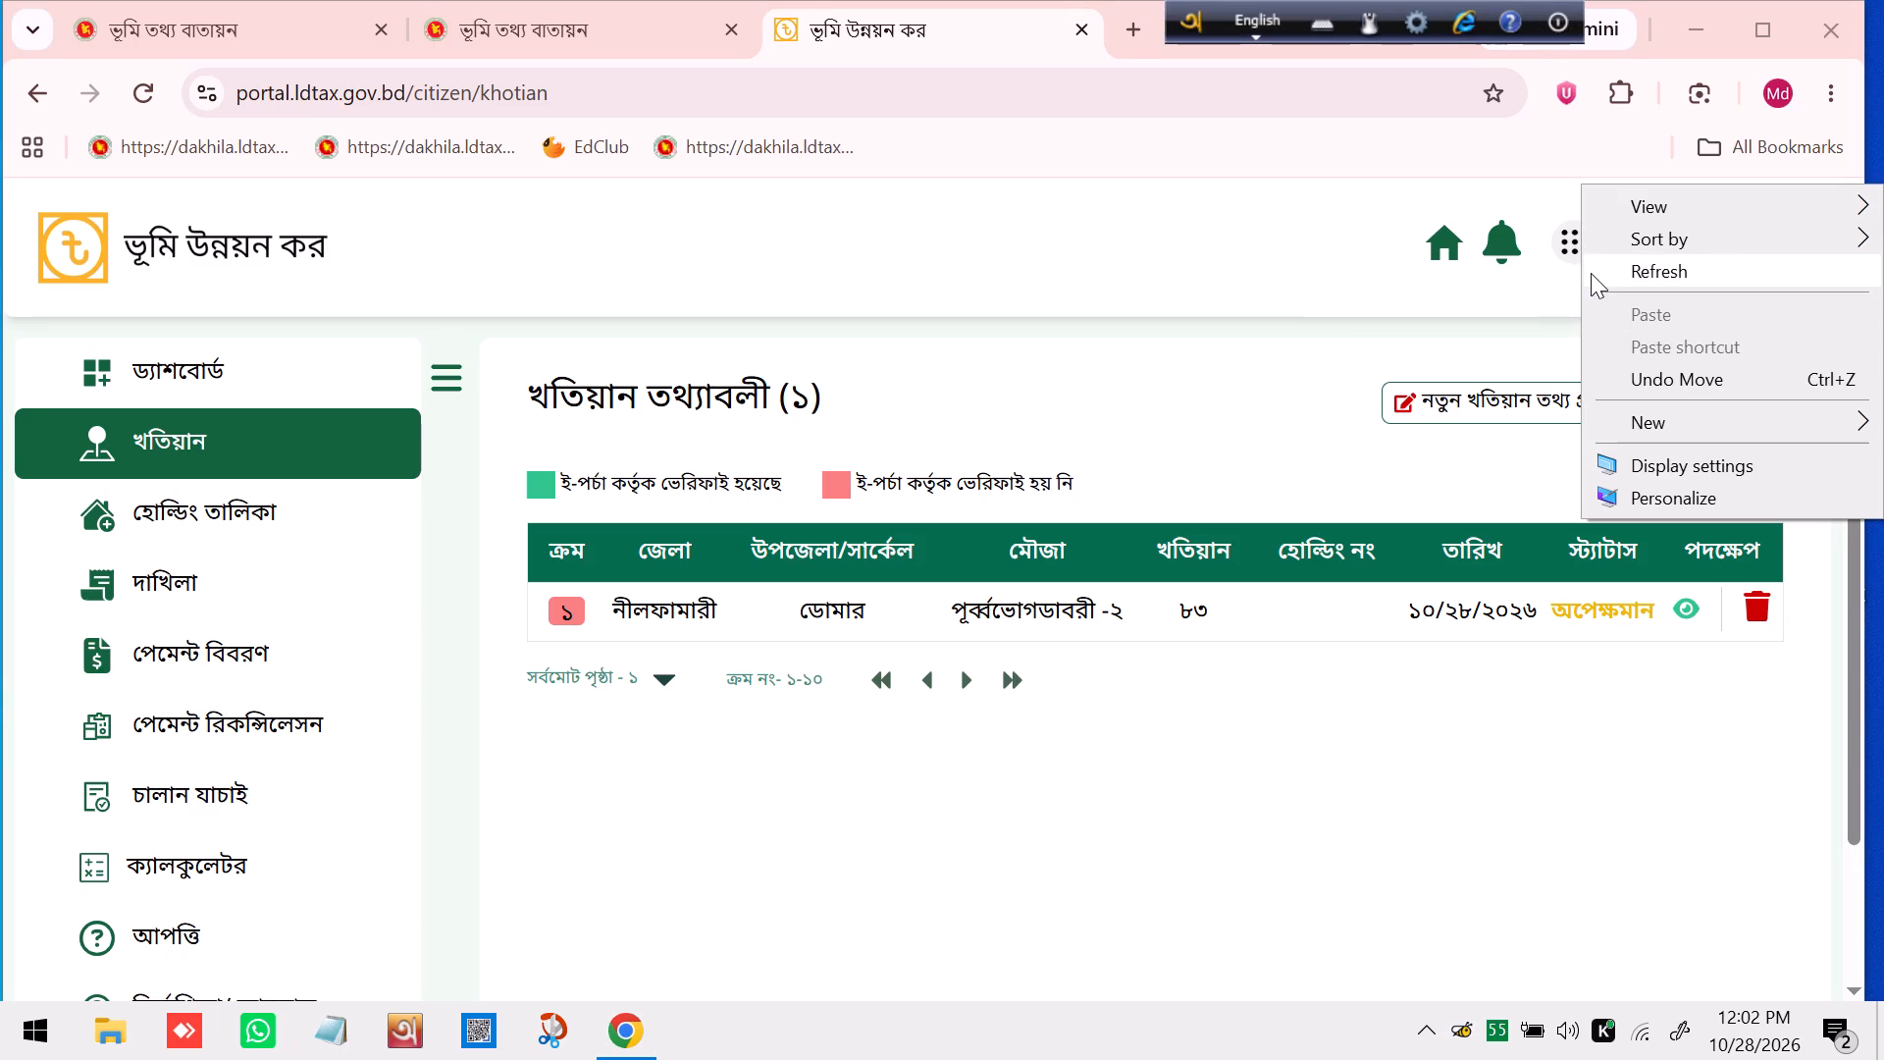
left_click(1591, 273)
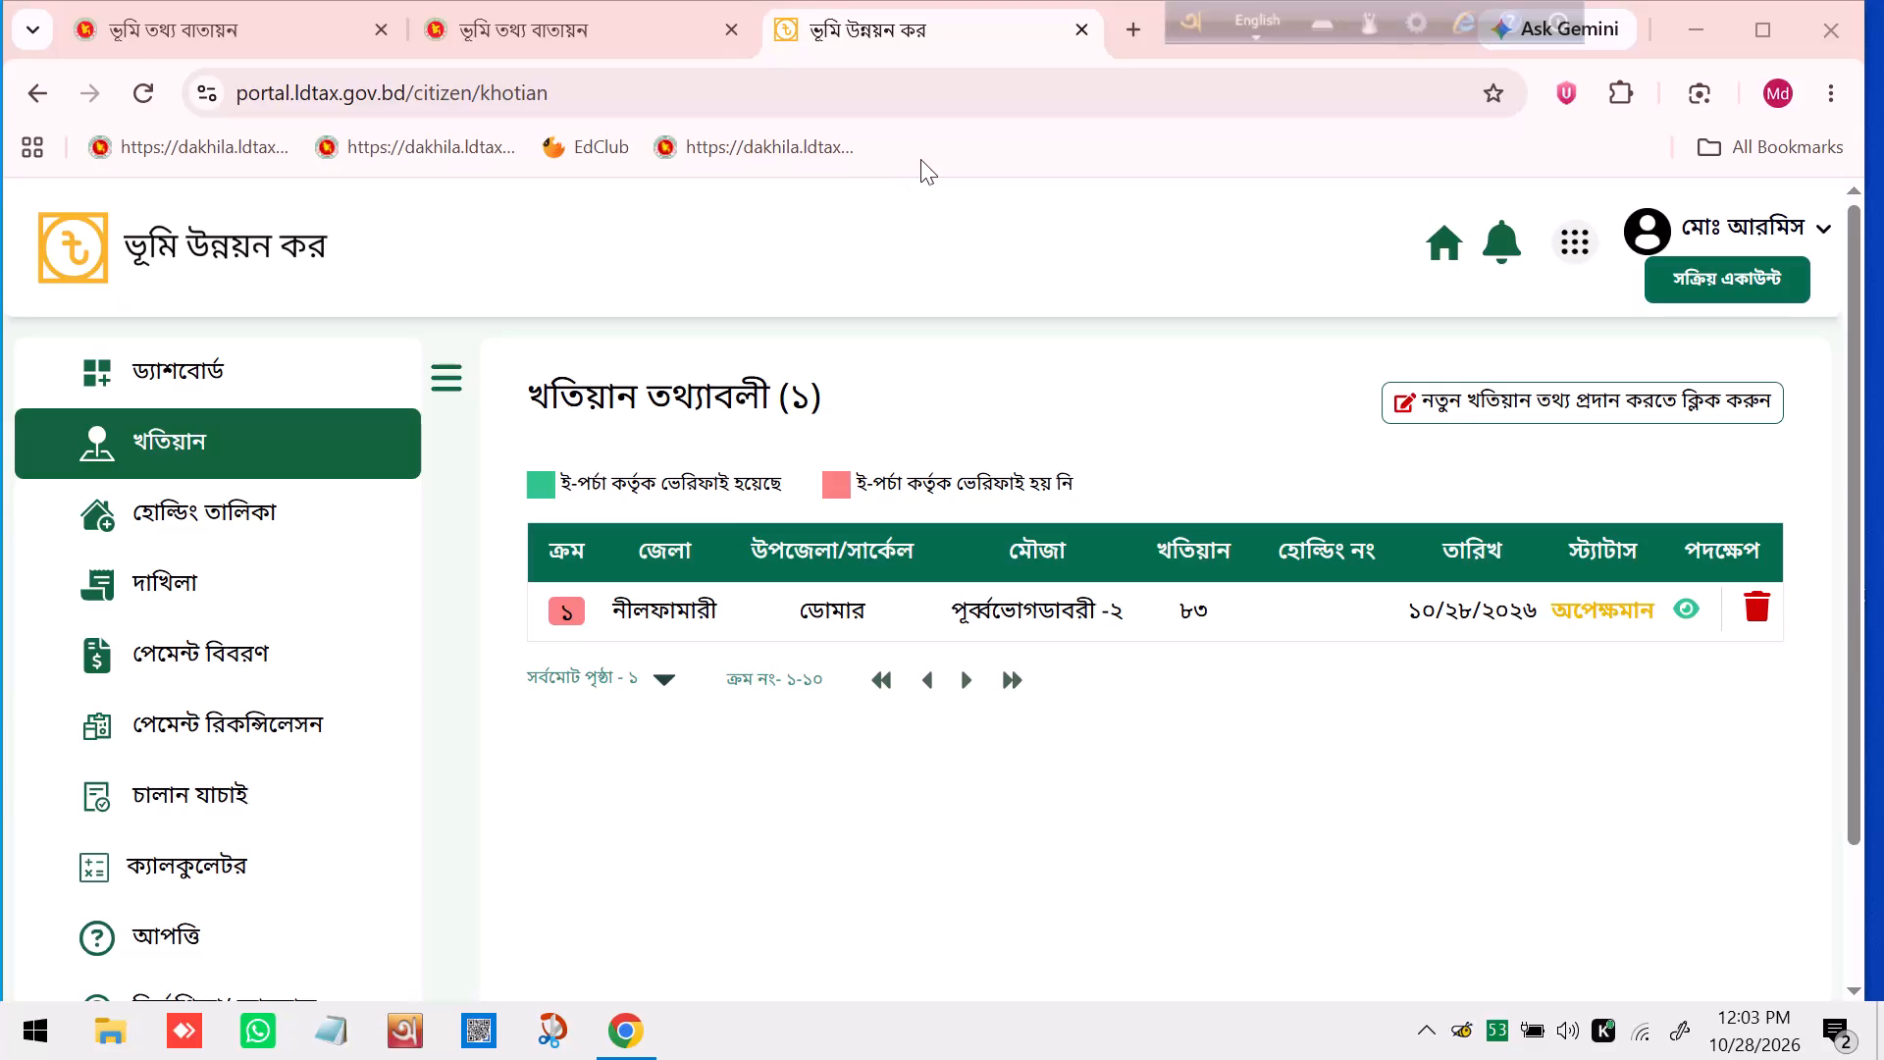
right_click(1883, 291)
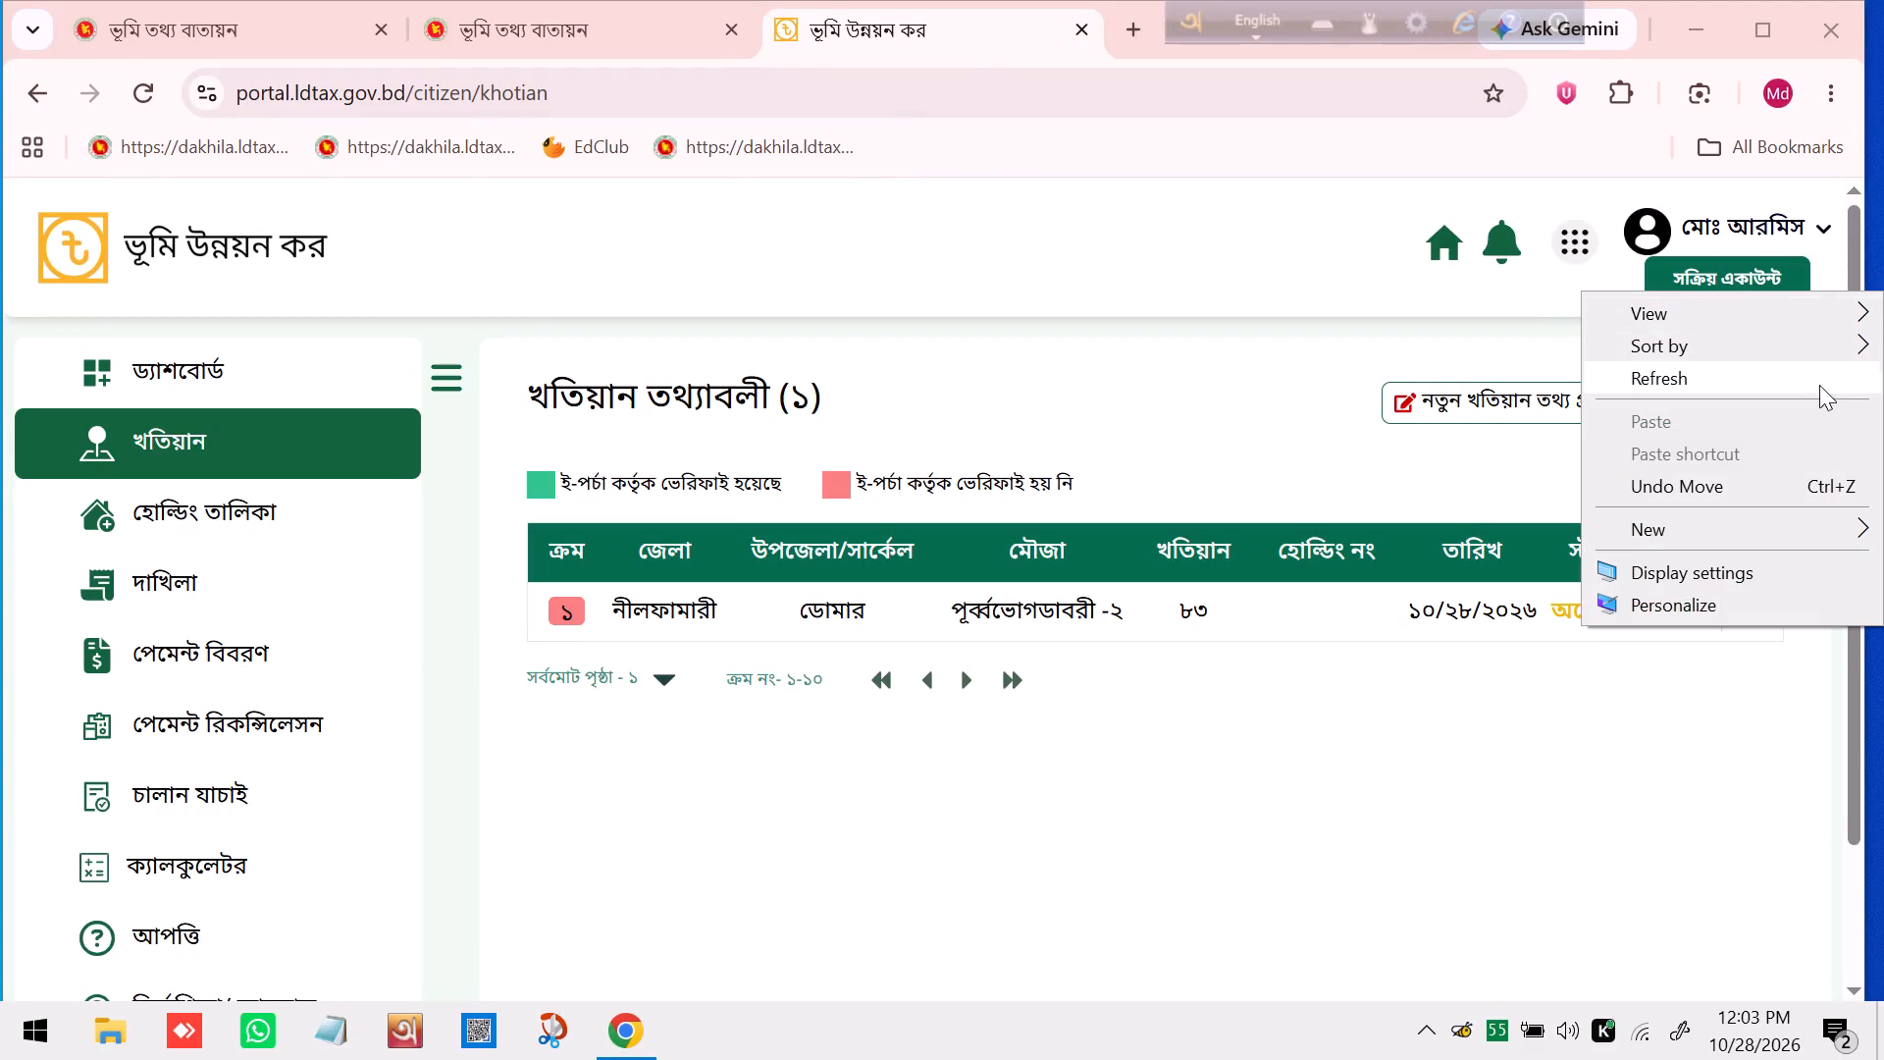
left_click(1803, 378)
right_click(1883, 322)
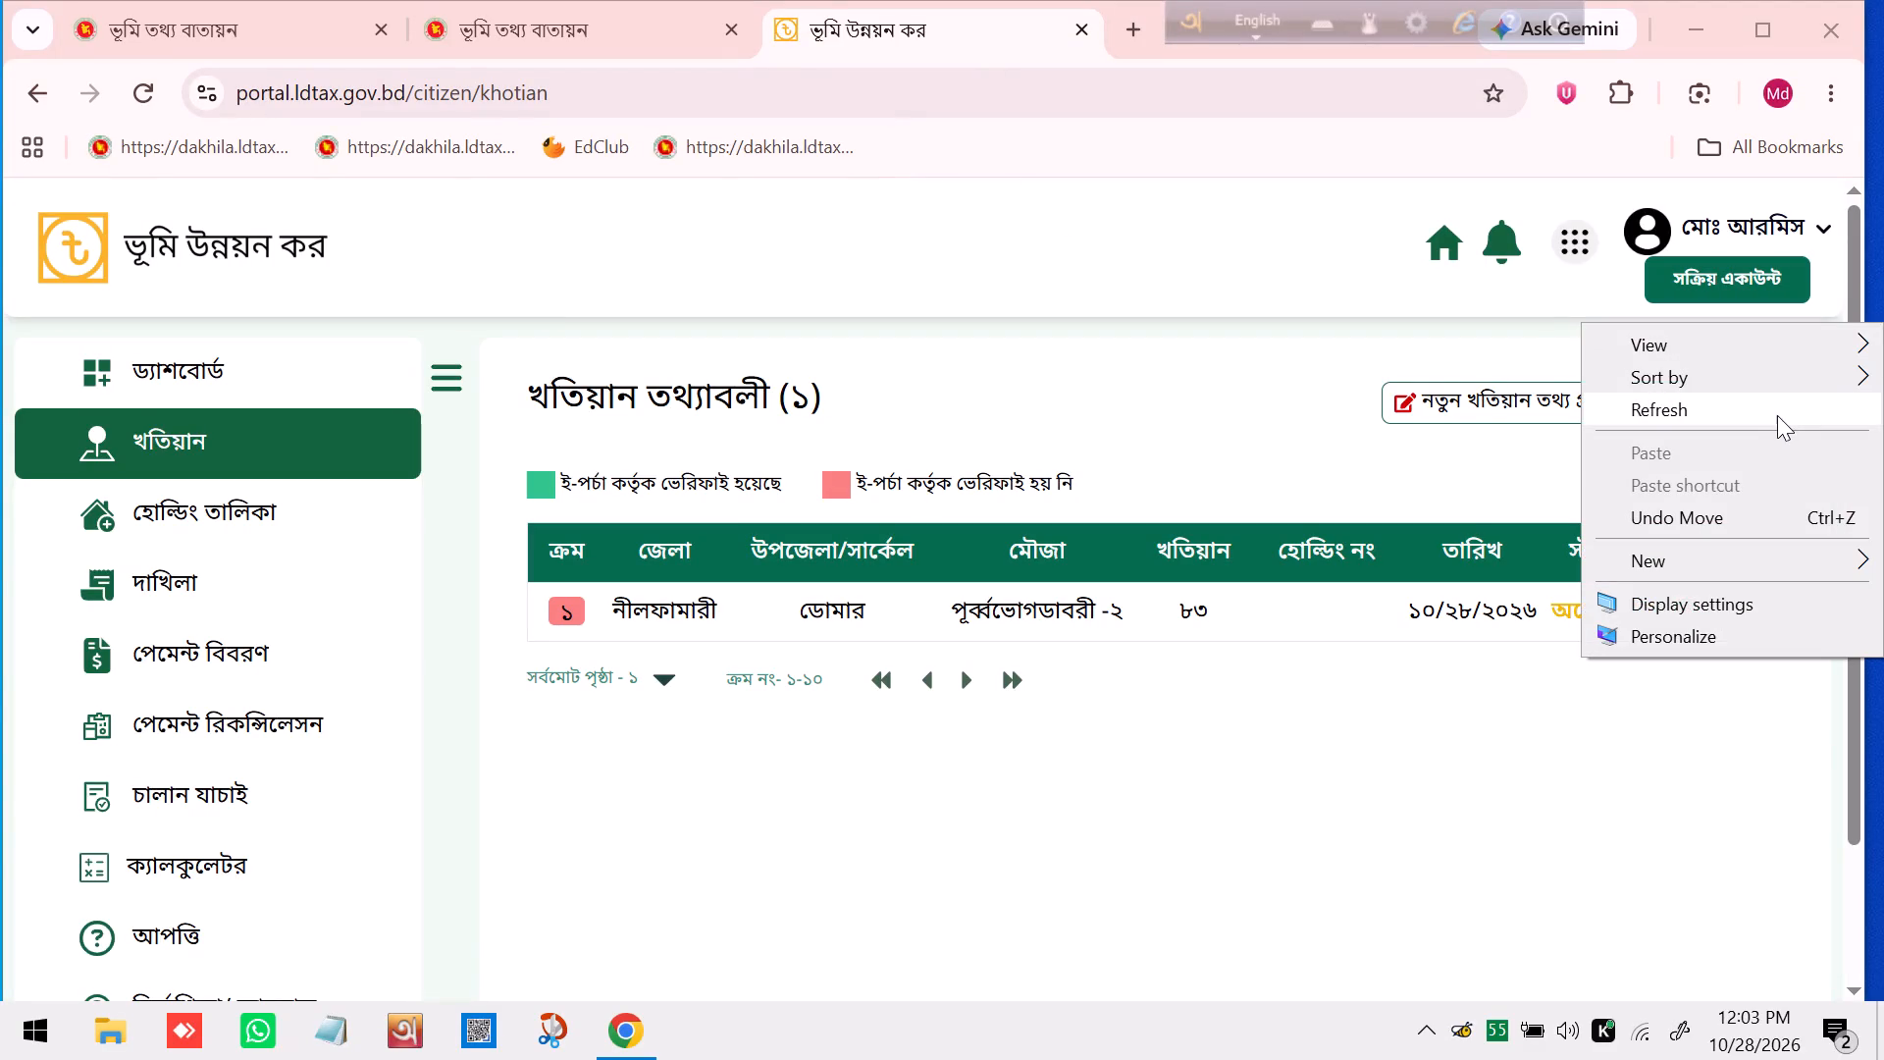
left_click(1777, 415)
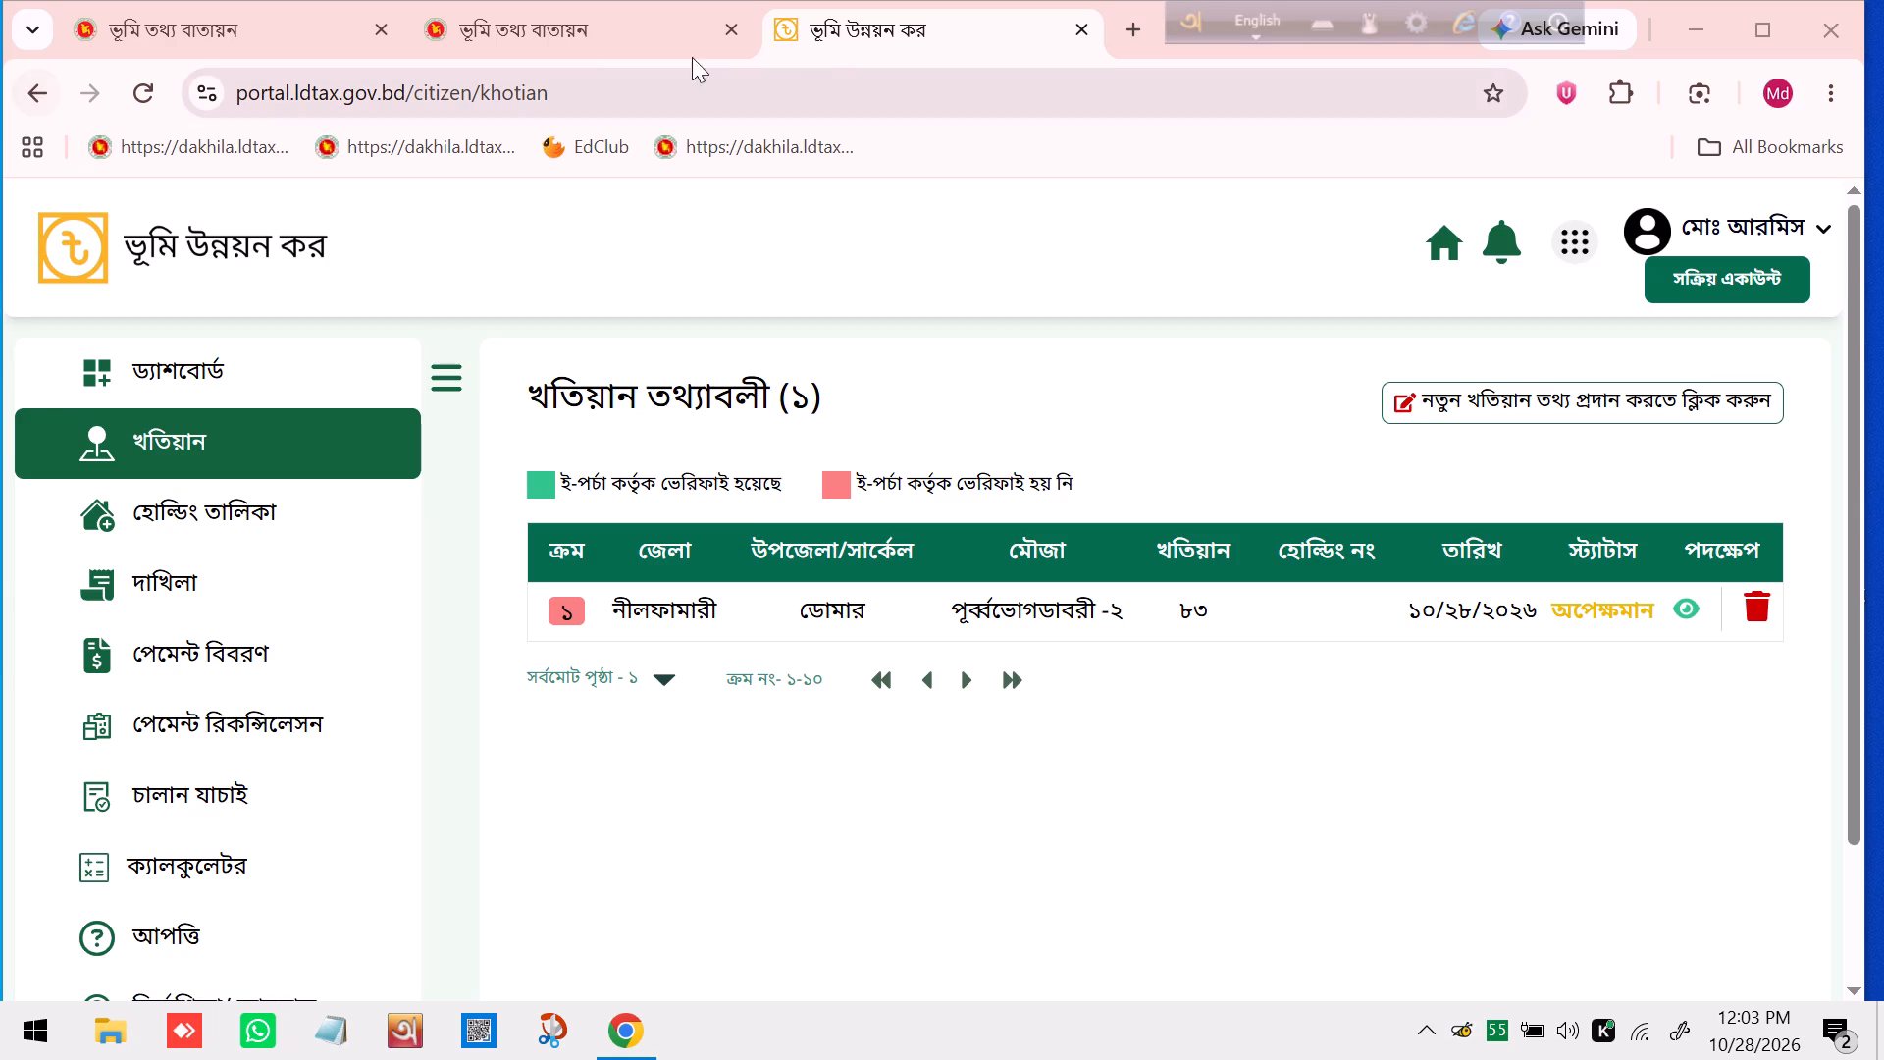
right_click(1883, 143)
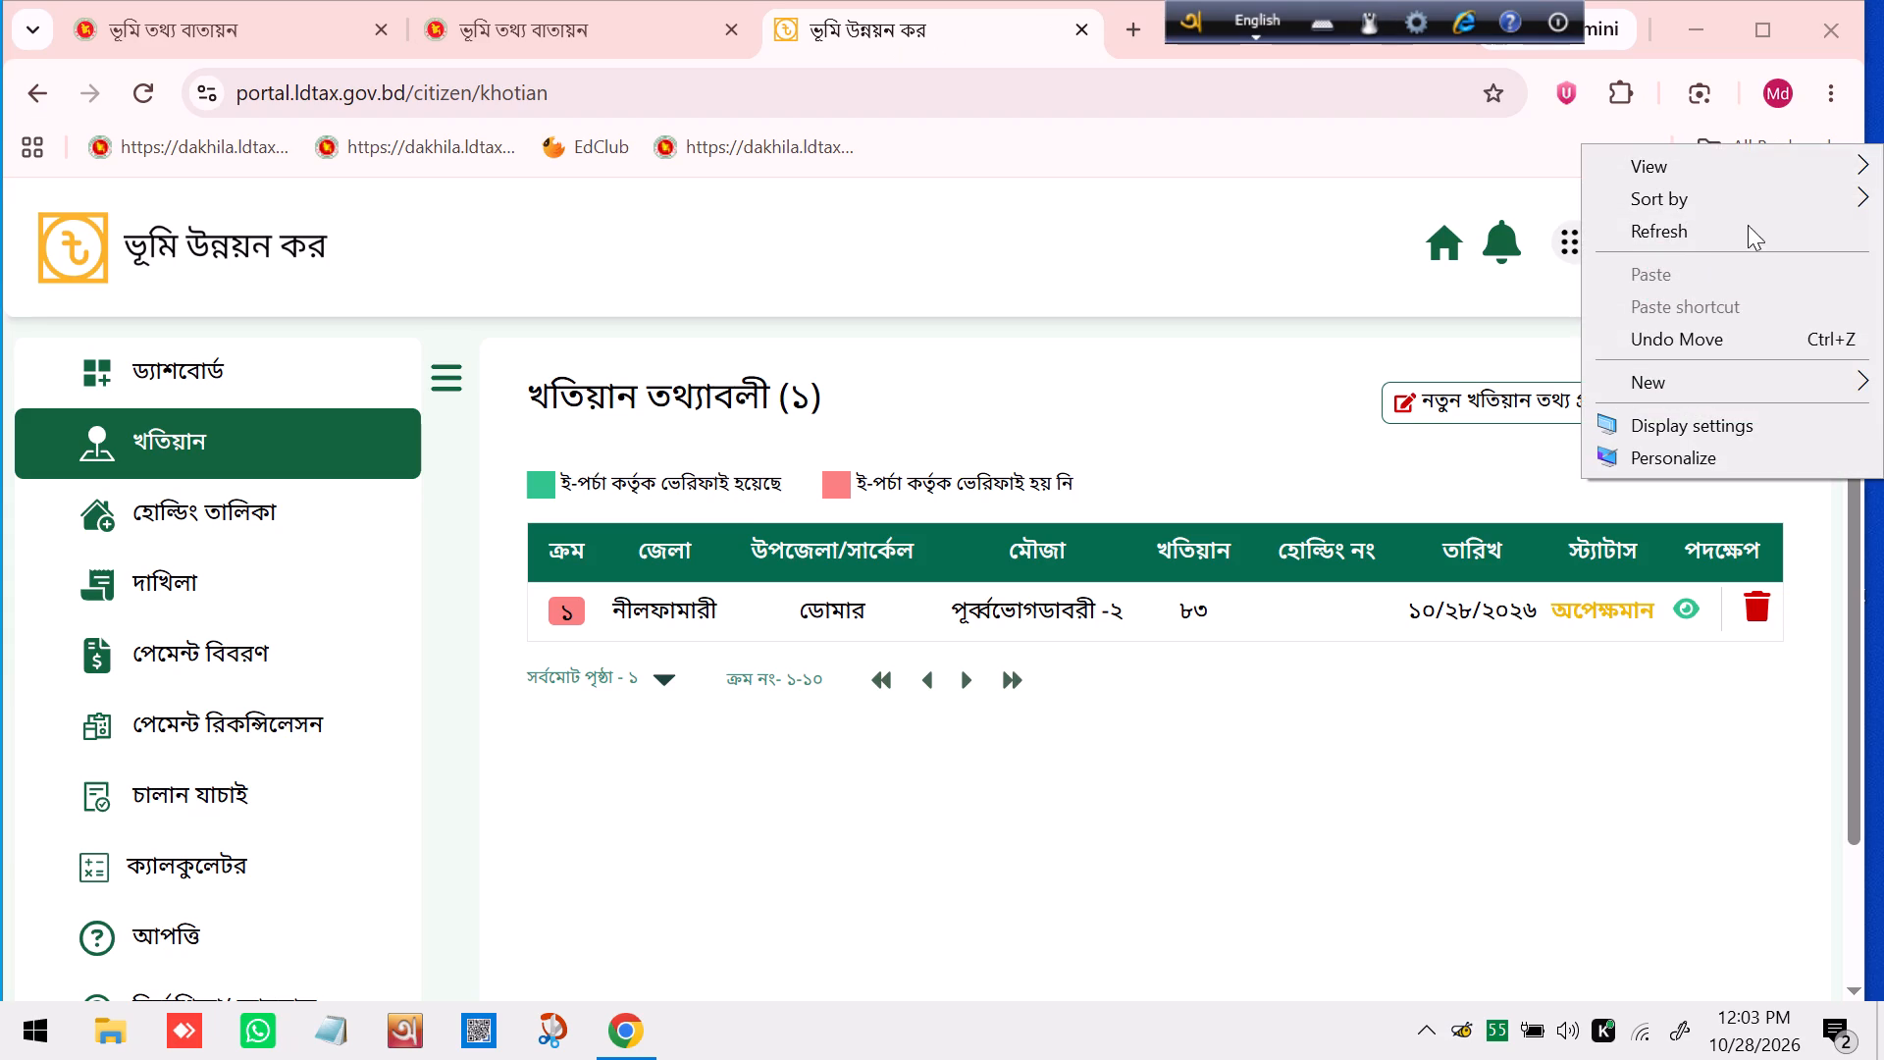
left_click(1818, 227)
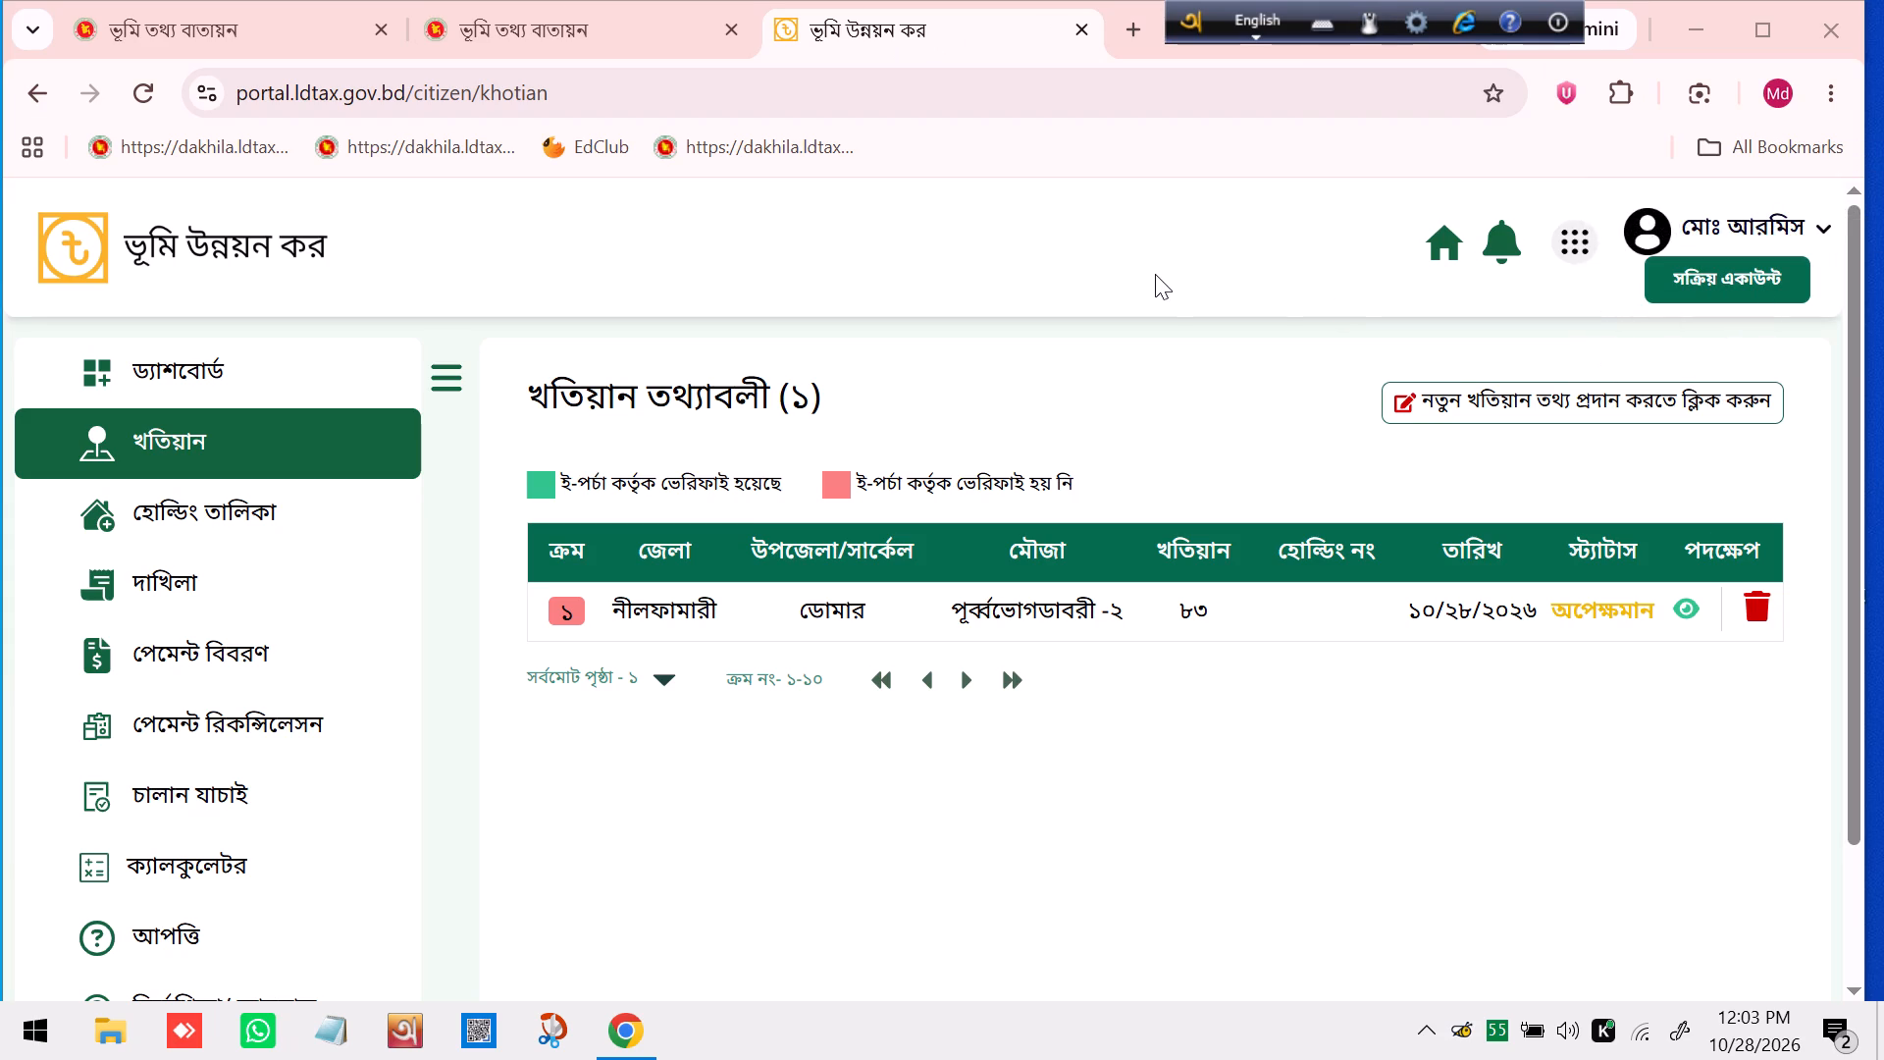
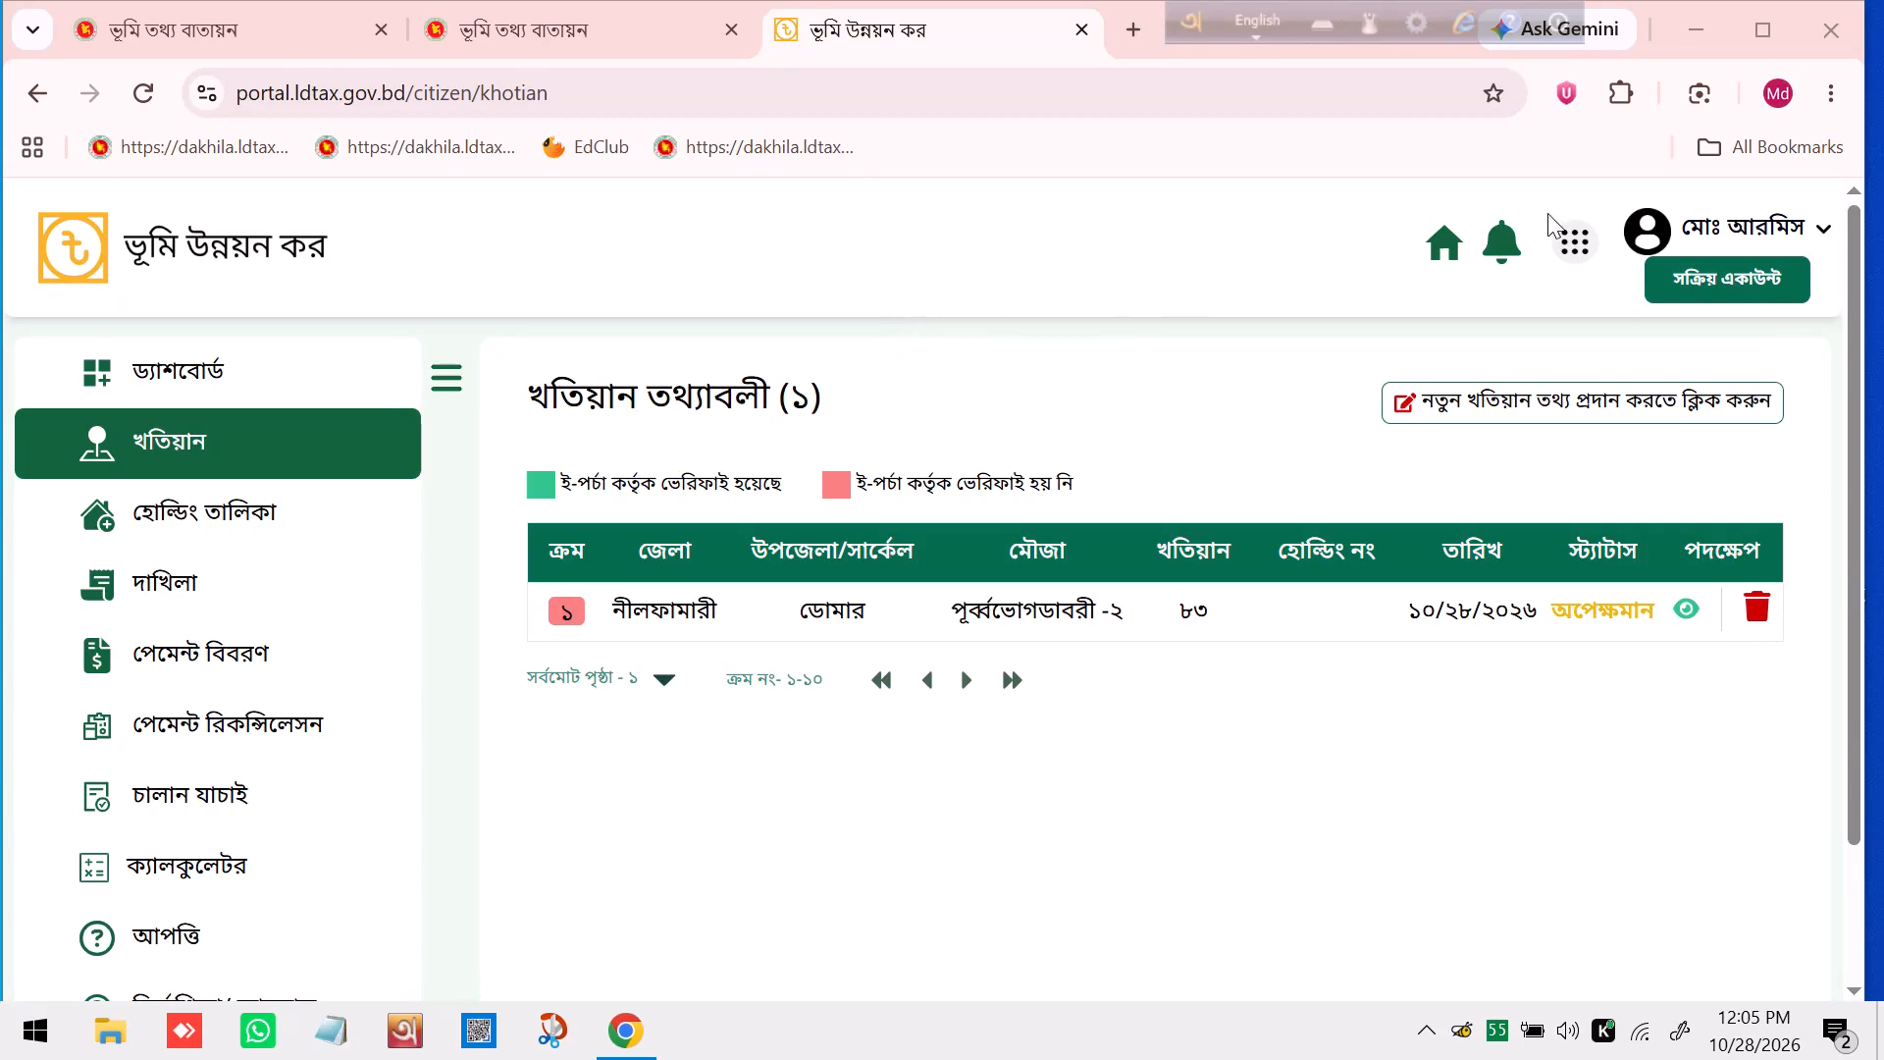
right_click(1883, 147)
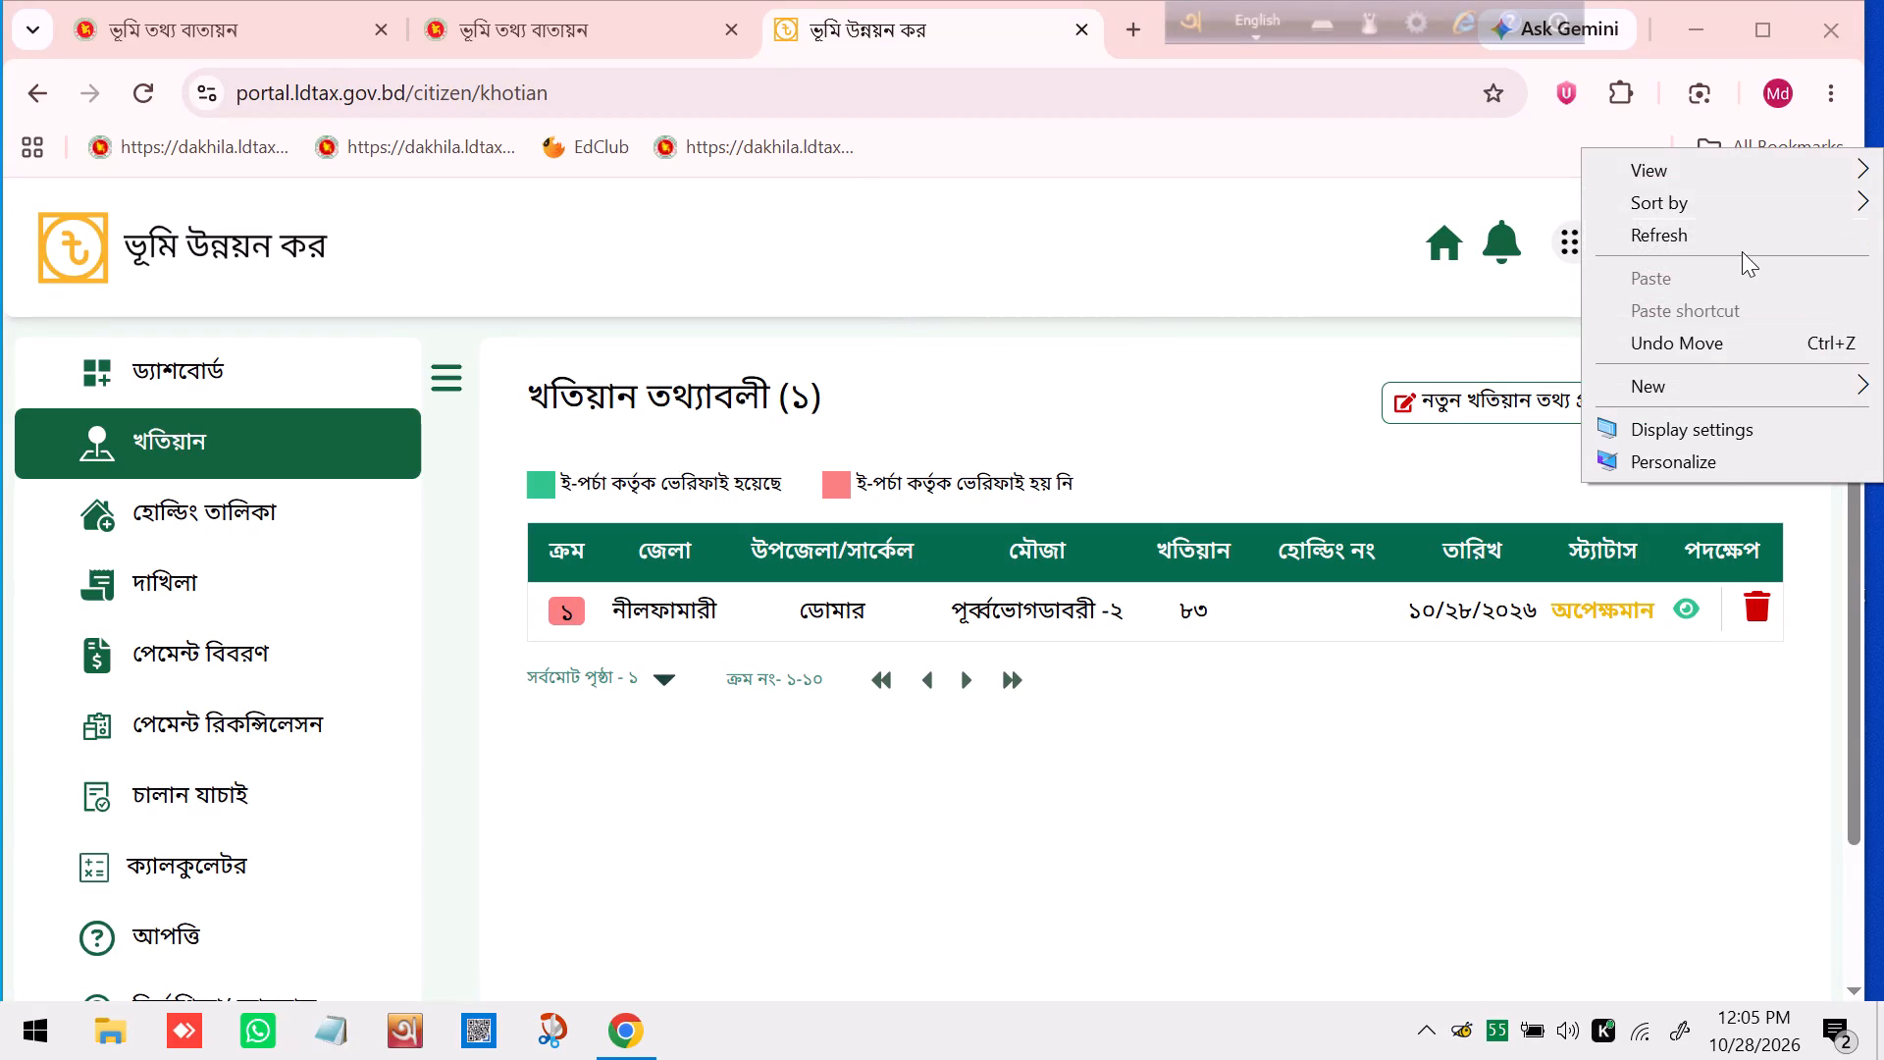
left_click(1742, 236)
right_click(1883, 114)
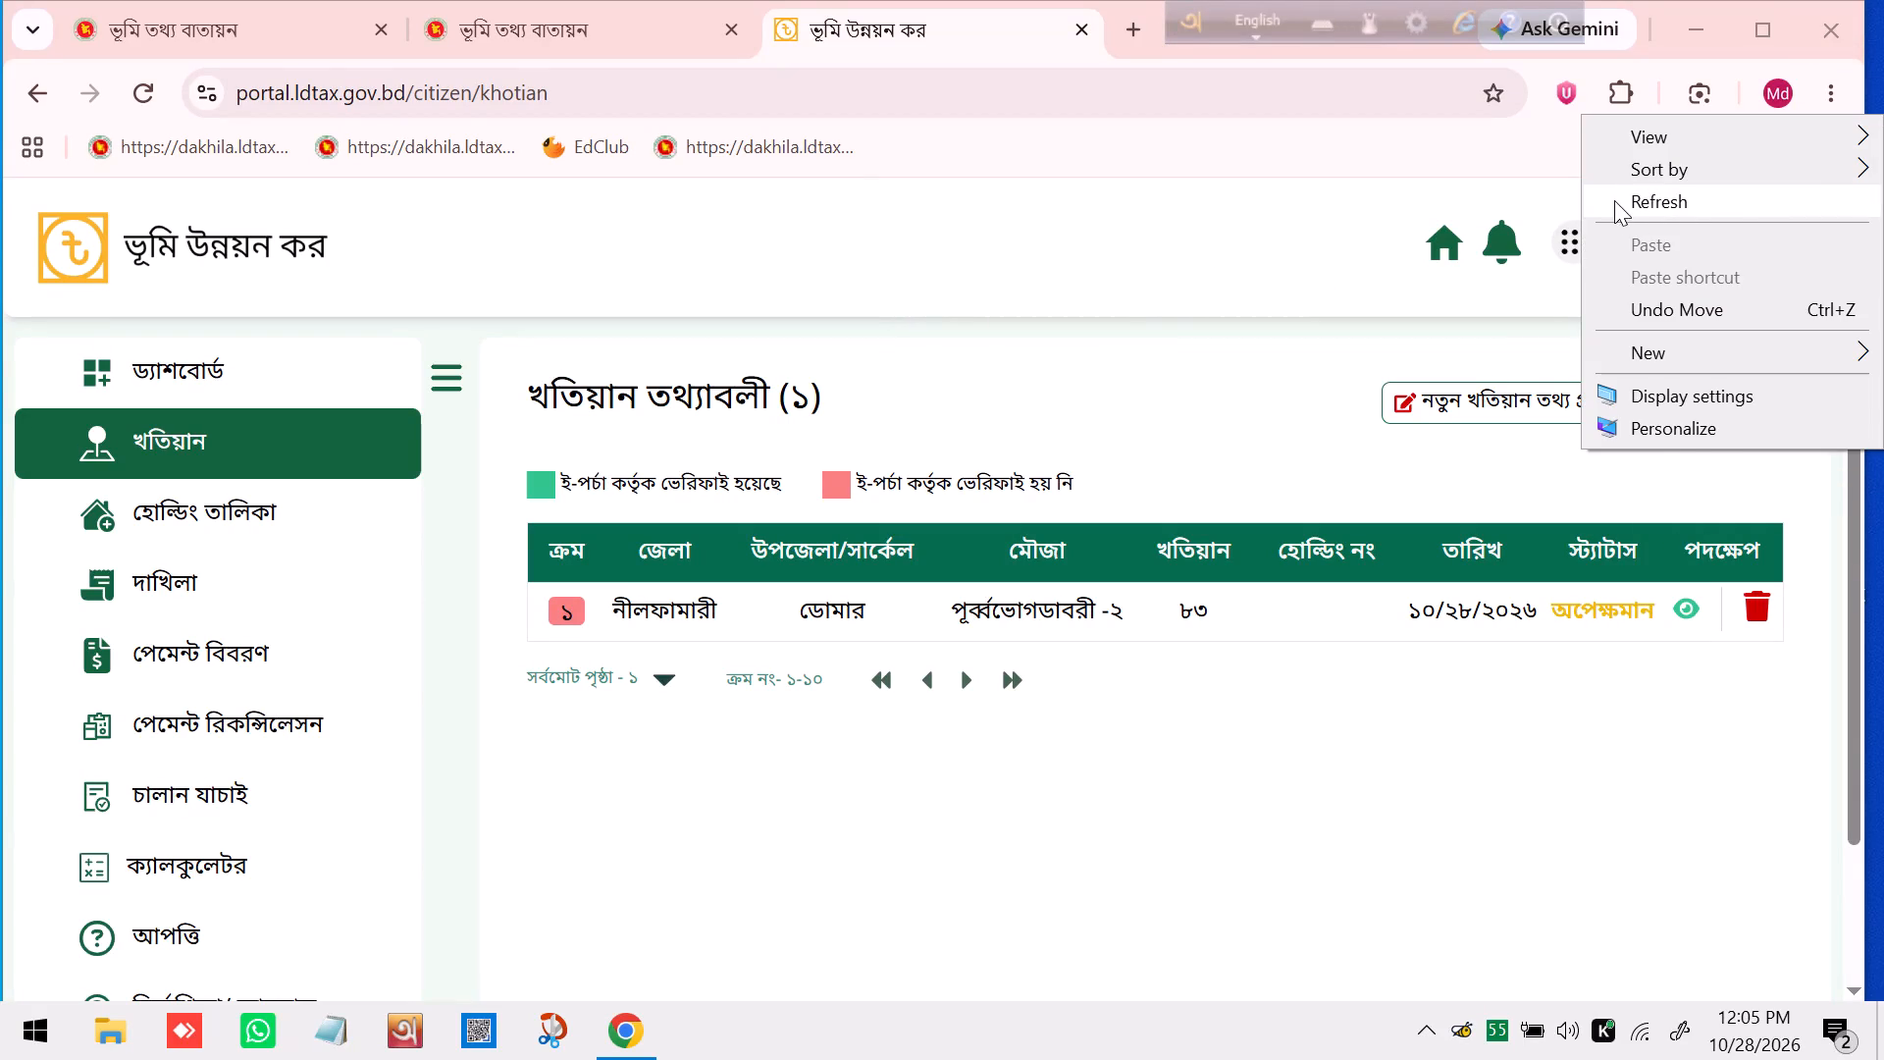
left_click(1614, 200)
Close the browser window holding the land development tax portal and the other open portal pages.
left_click(1828, 26)
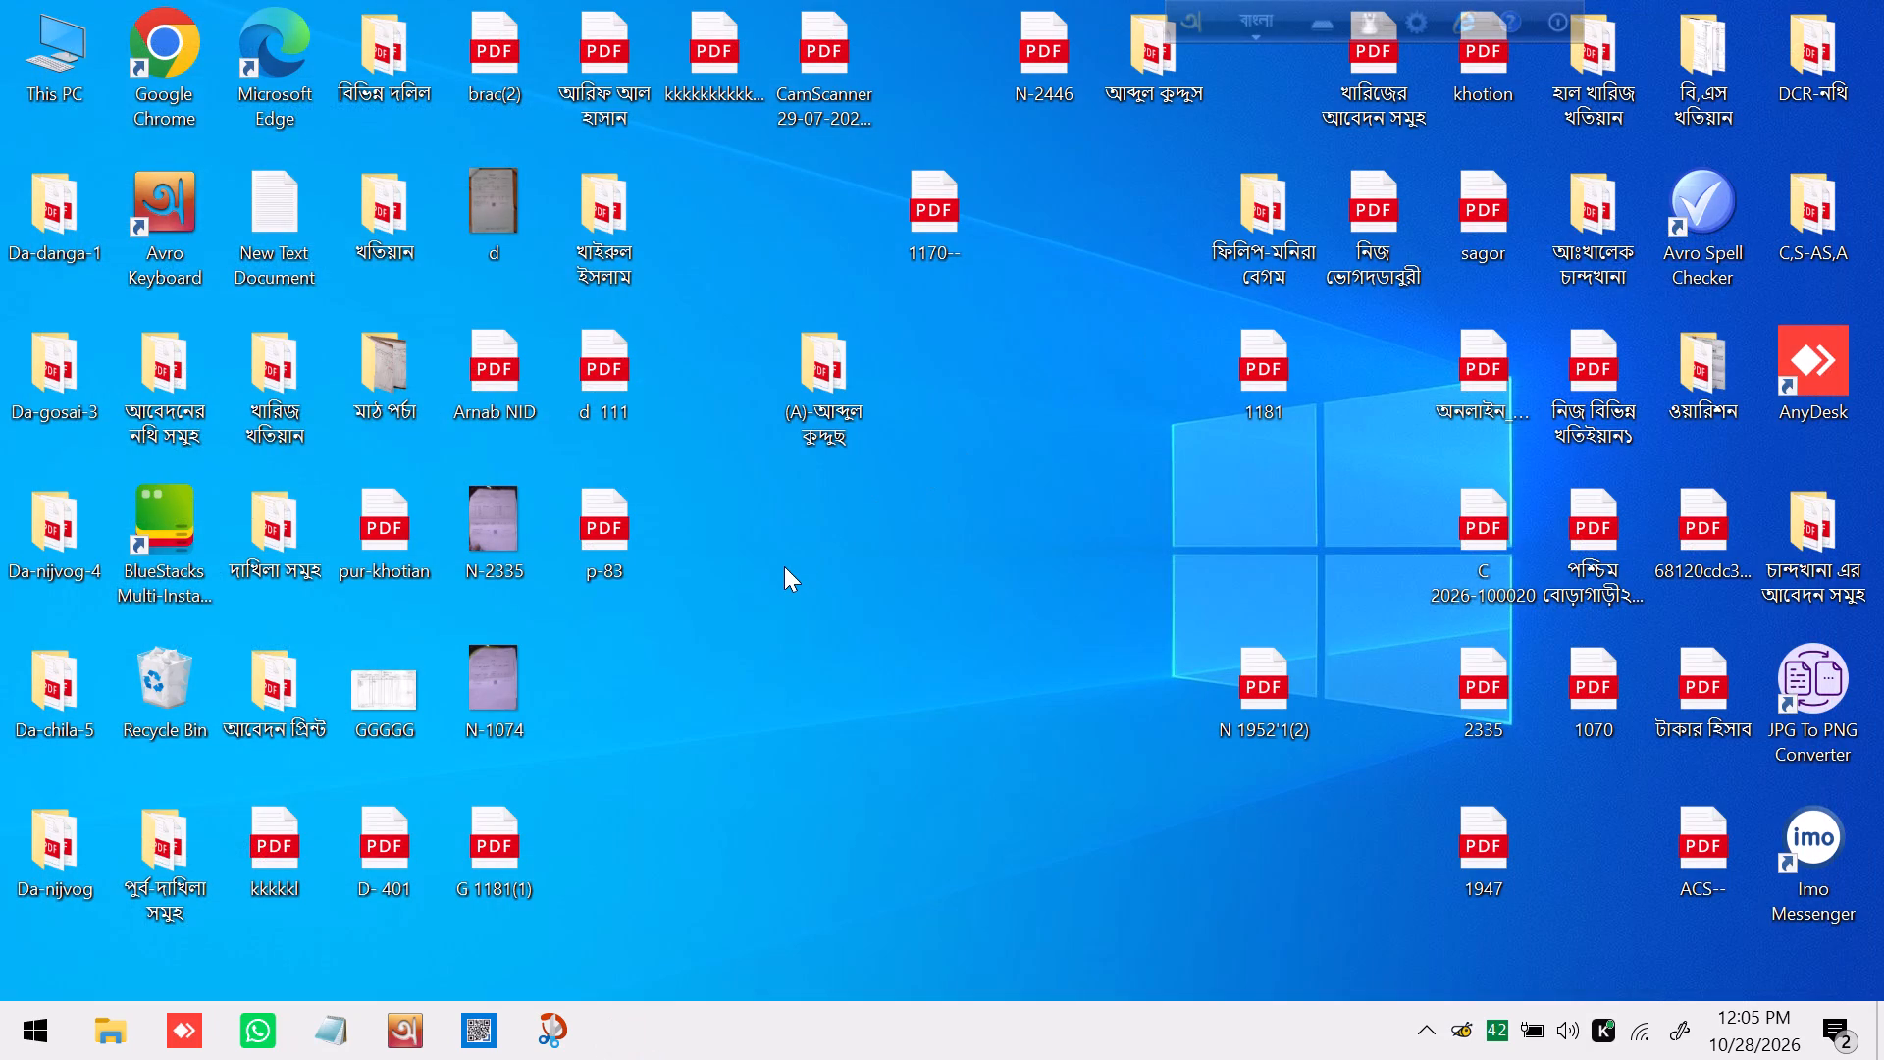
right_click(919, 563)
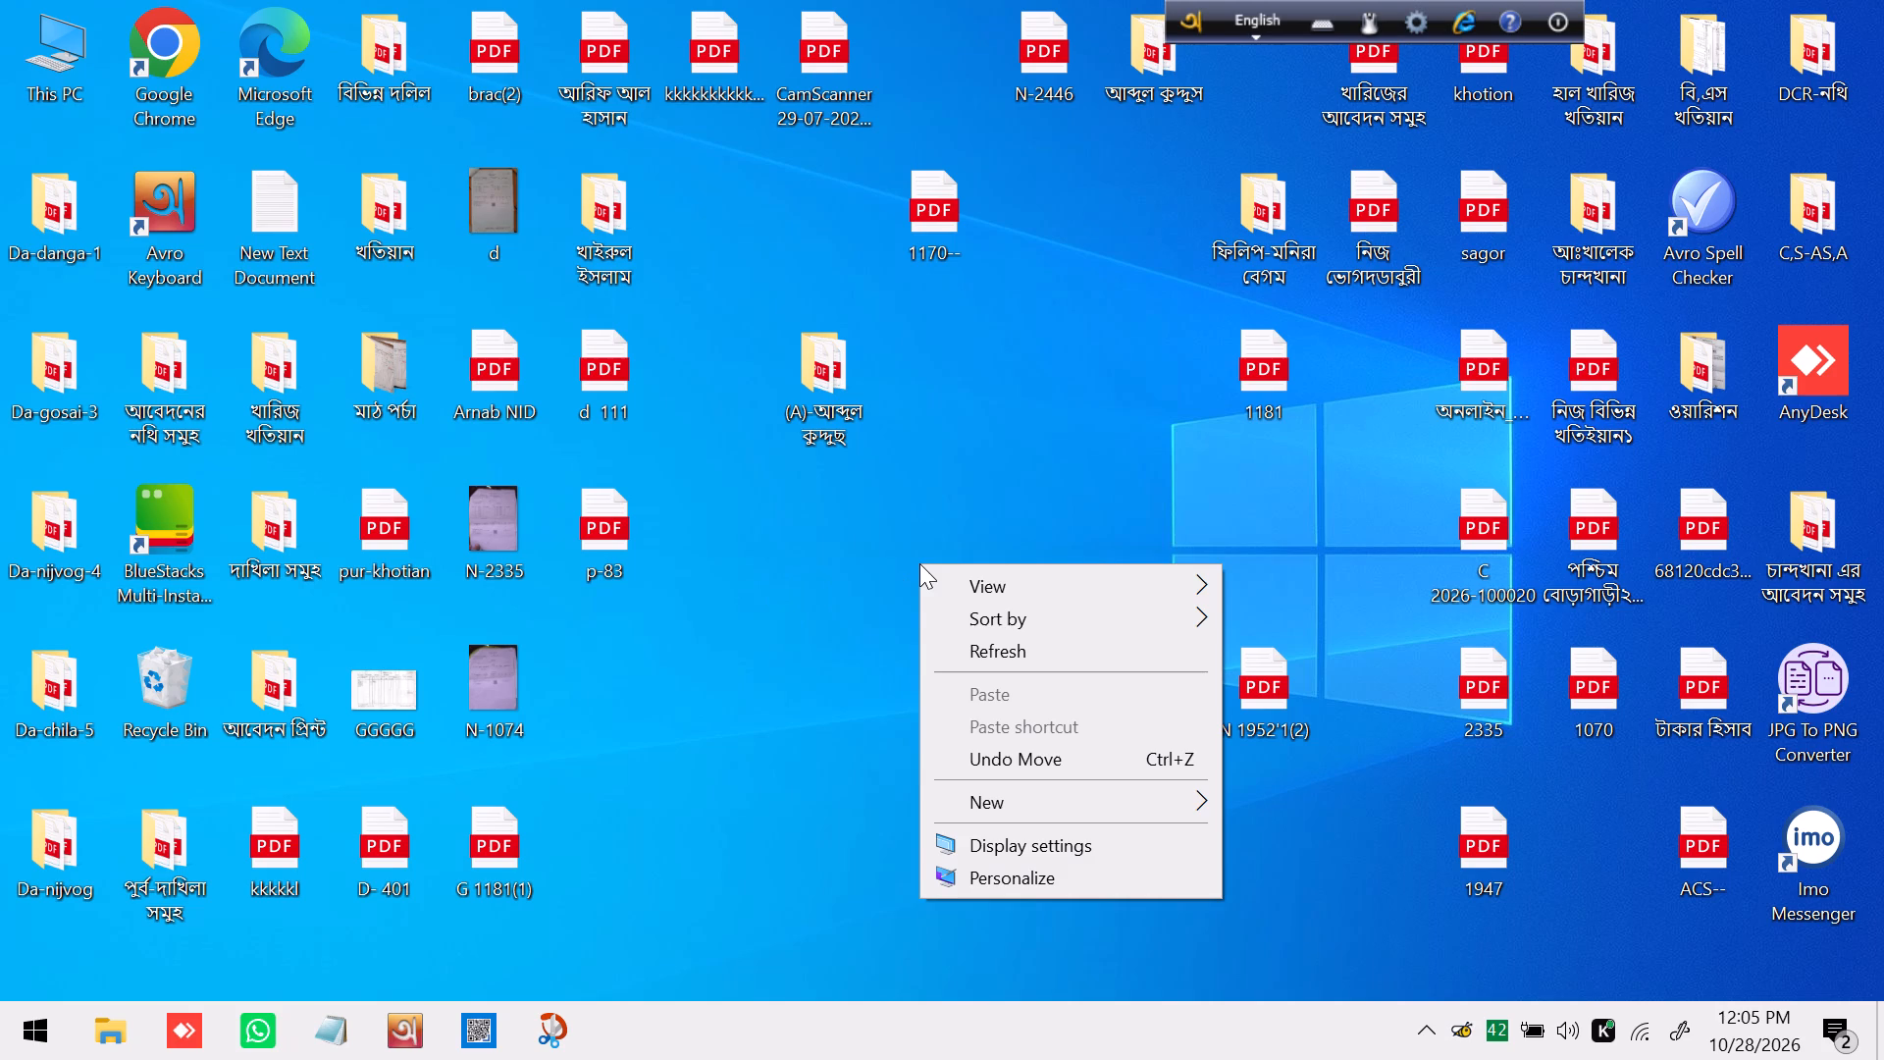